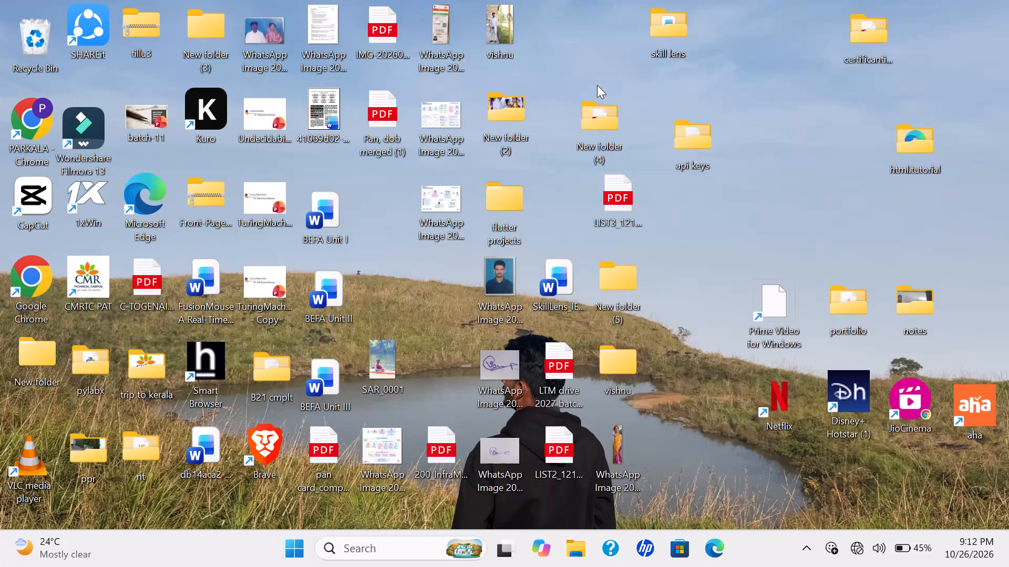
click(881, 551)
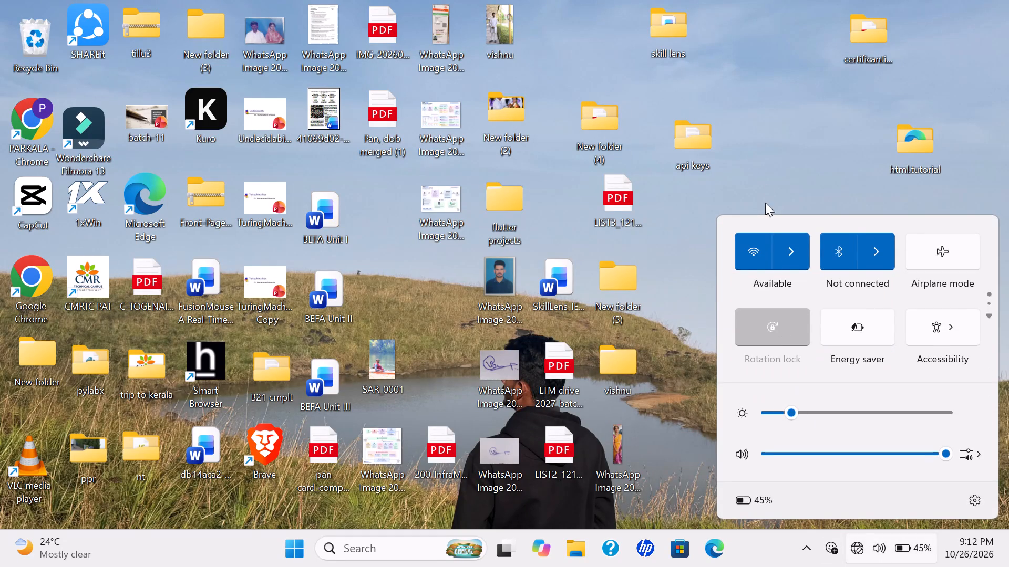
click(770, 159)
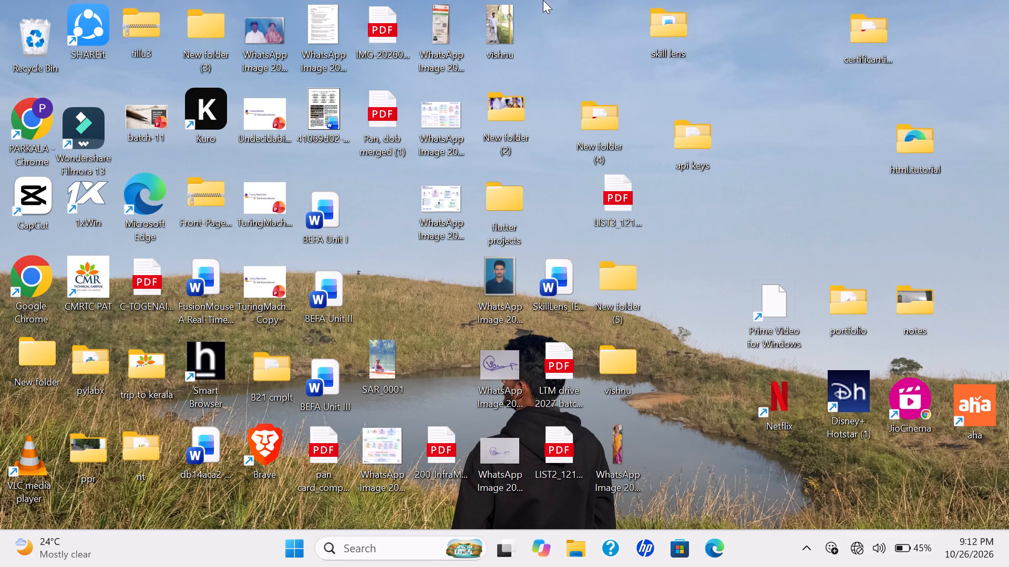
Refresh the Windows desktop repeatedly.
right_click(547, 0)
click(634, 79)
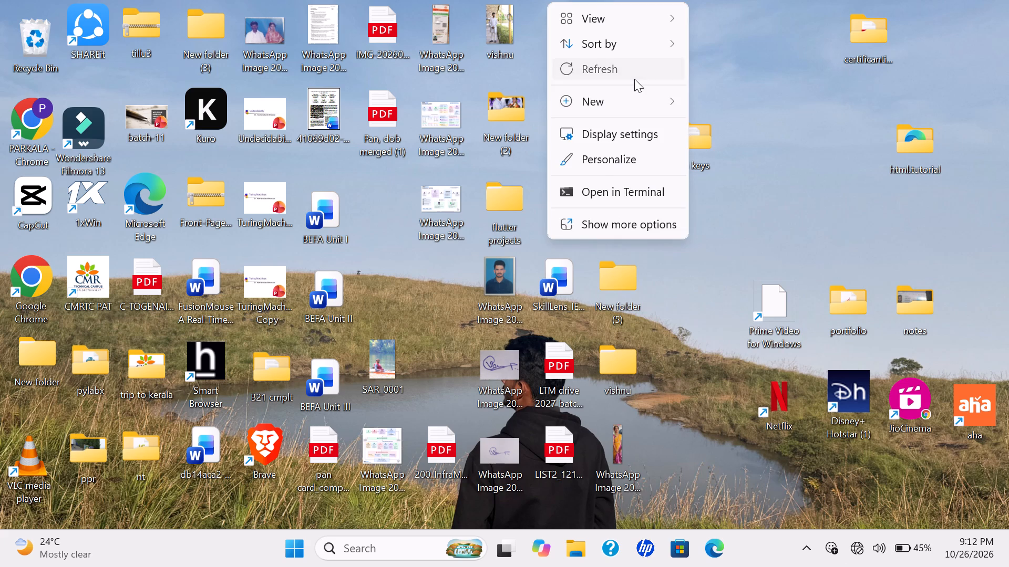
right_click(579, 0)
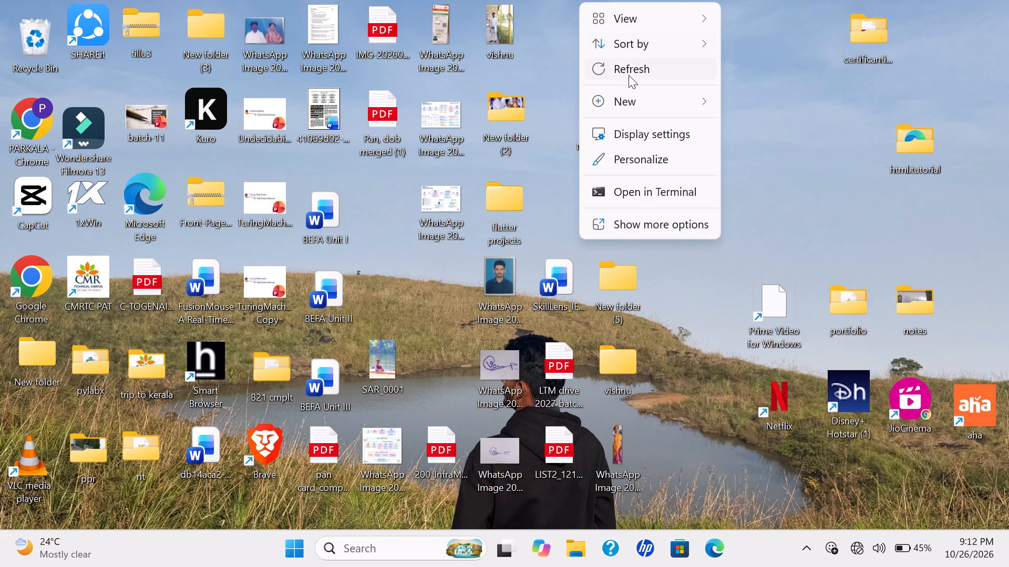
Refresh the desktop.
click(629, 75)
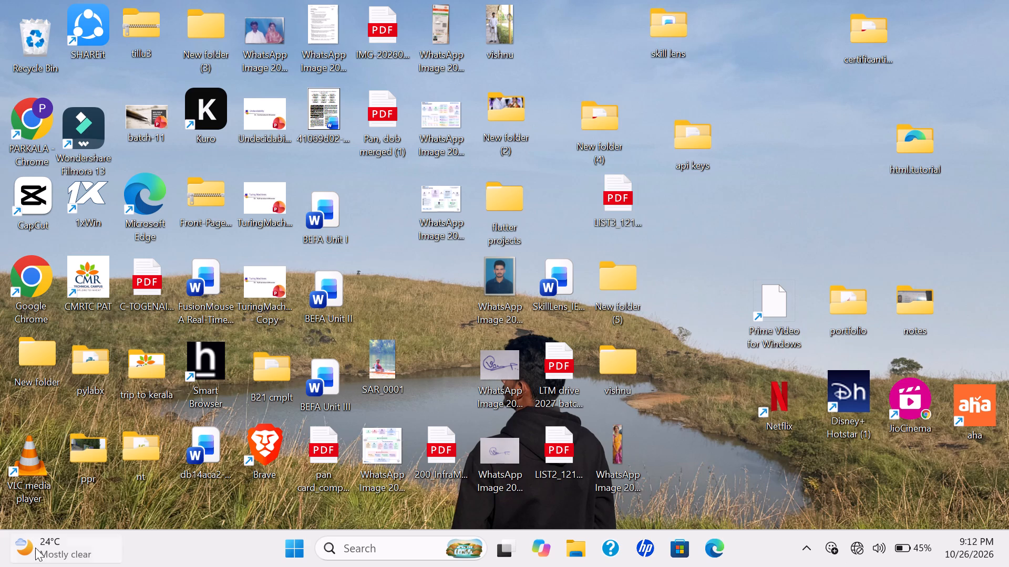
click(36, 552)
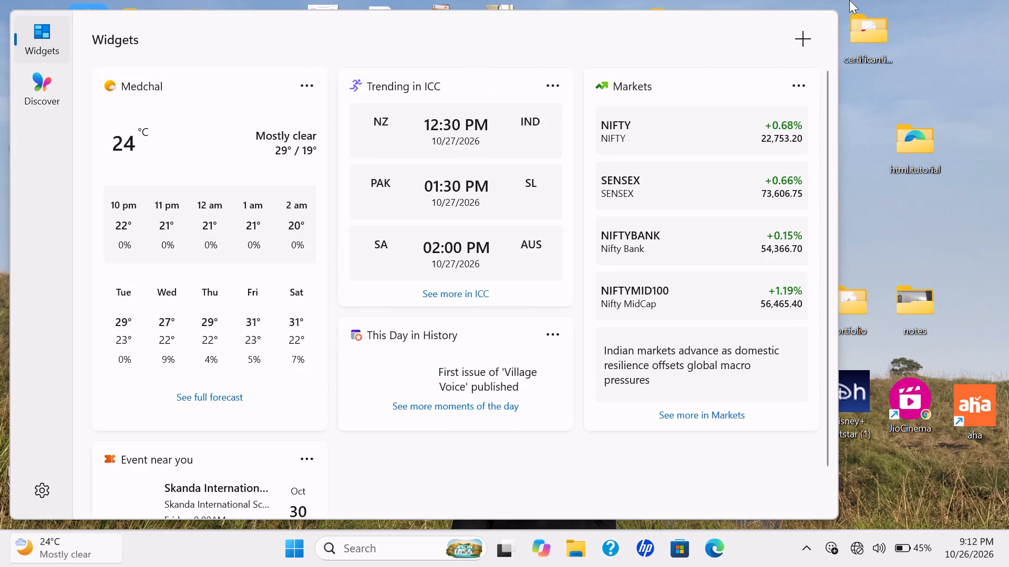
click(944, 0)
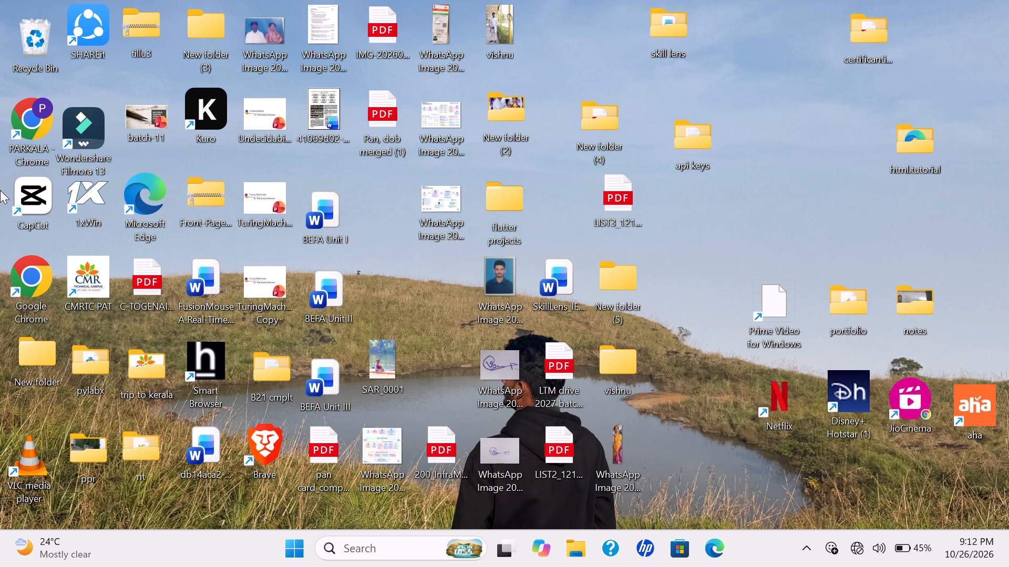
Open Chrome with the personal profile's desktop shortcut and search the web for "cmt microsoft".
double_click(26, 122)
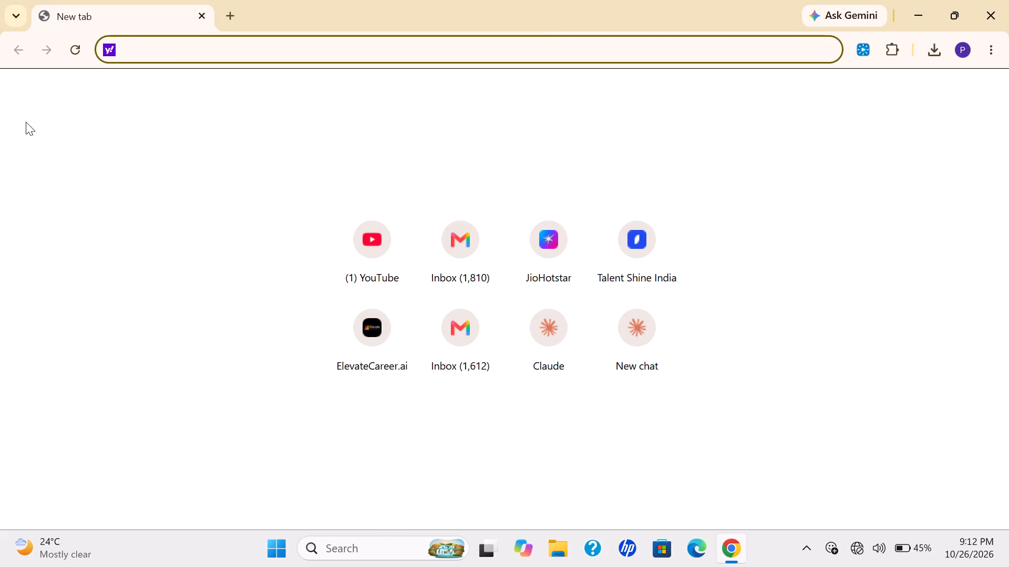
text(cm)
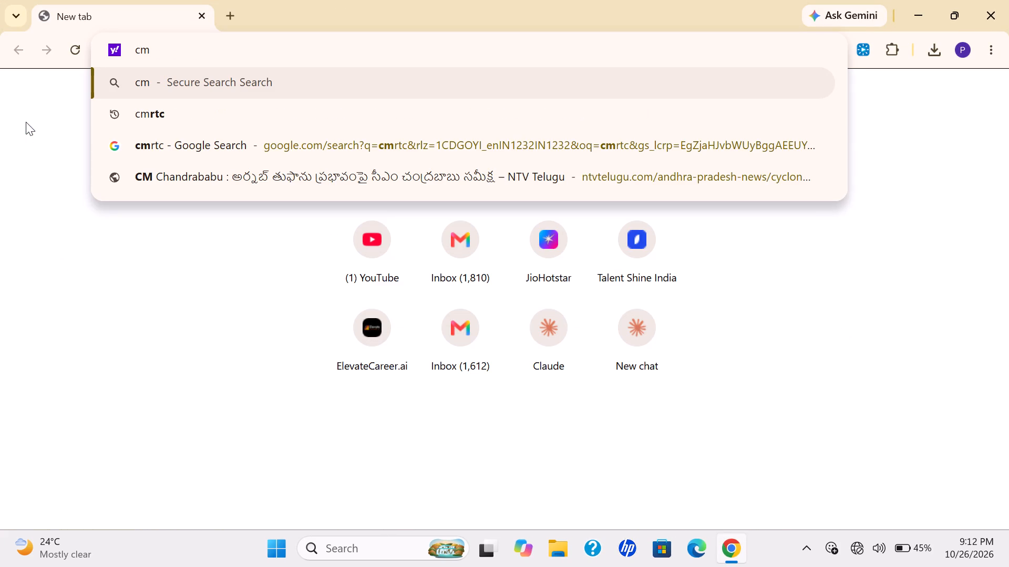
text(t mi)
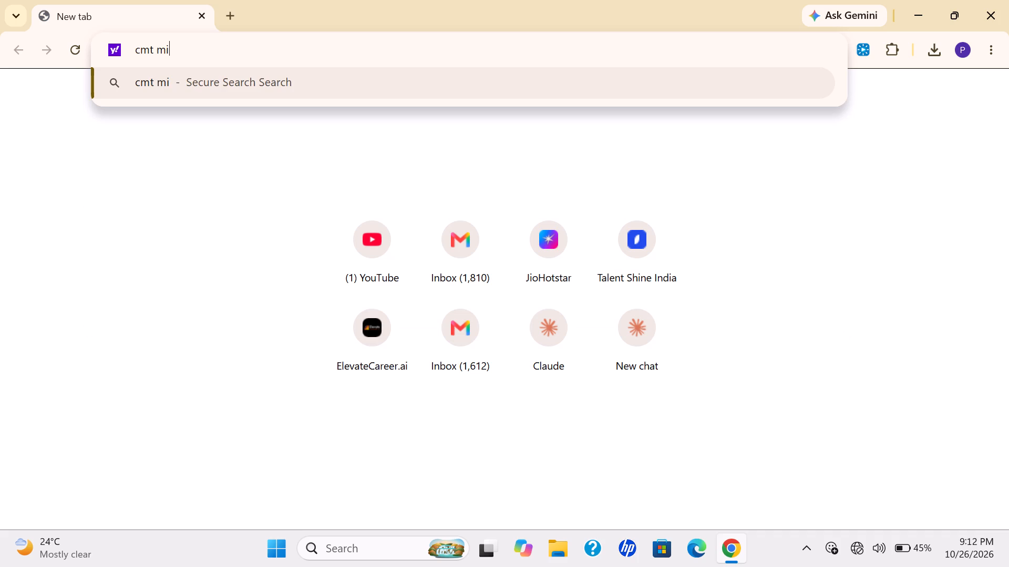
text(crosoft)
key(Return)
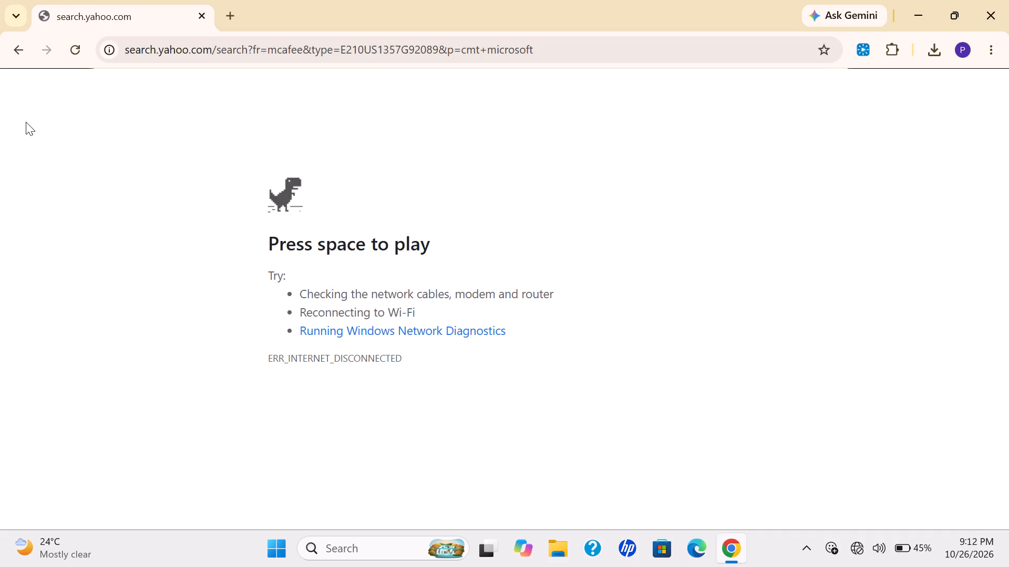
Connect the computer to the first-listed ACT-ai Wi-Fi network.
click(878, 559)
click(798, 234)
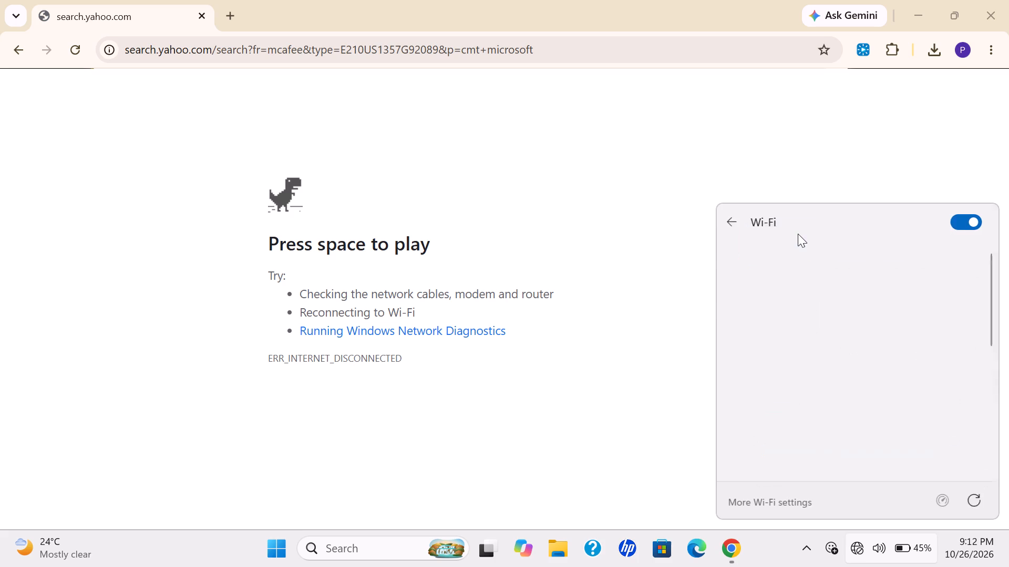
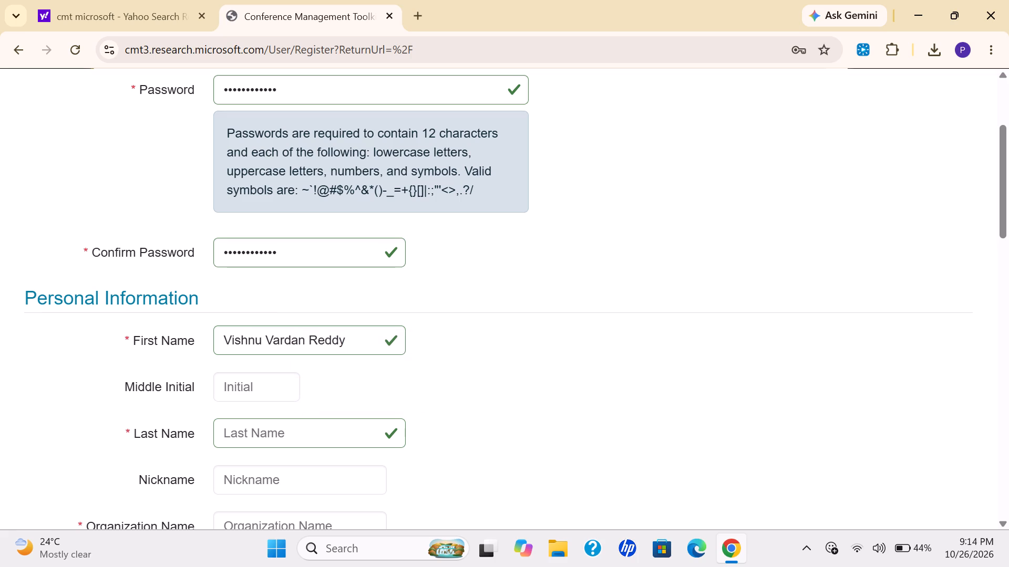
Enter the registrant's last name in the Personal Information section of the registration form and dismiss the autofill suggestion.
text(PO)
key(BackSpace)
text(aeer)
key(BackSpace)
key(BackSpace)
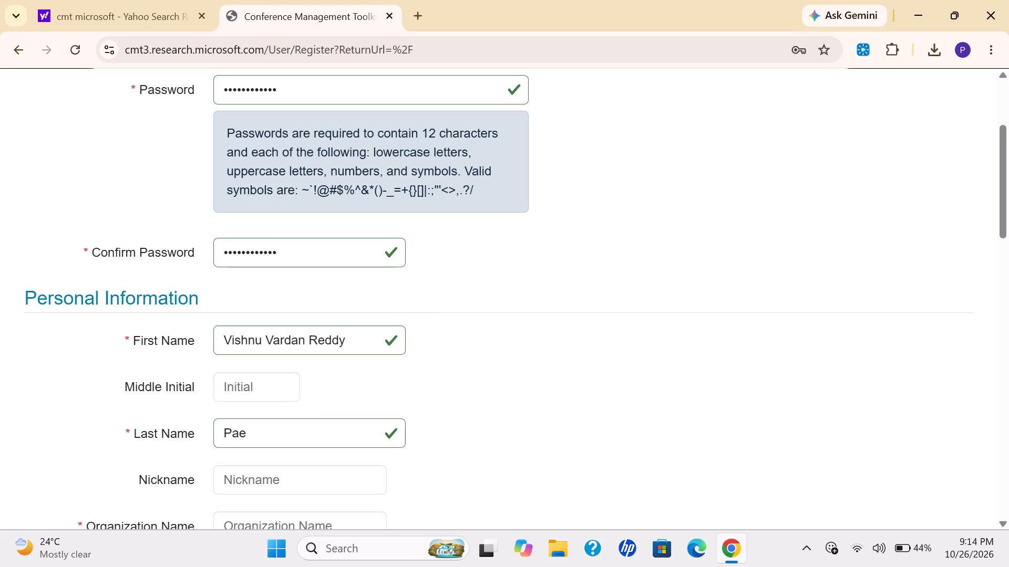
key(BackSpace)
text(rkala)
scroll(325, 436, down, 2)
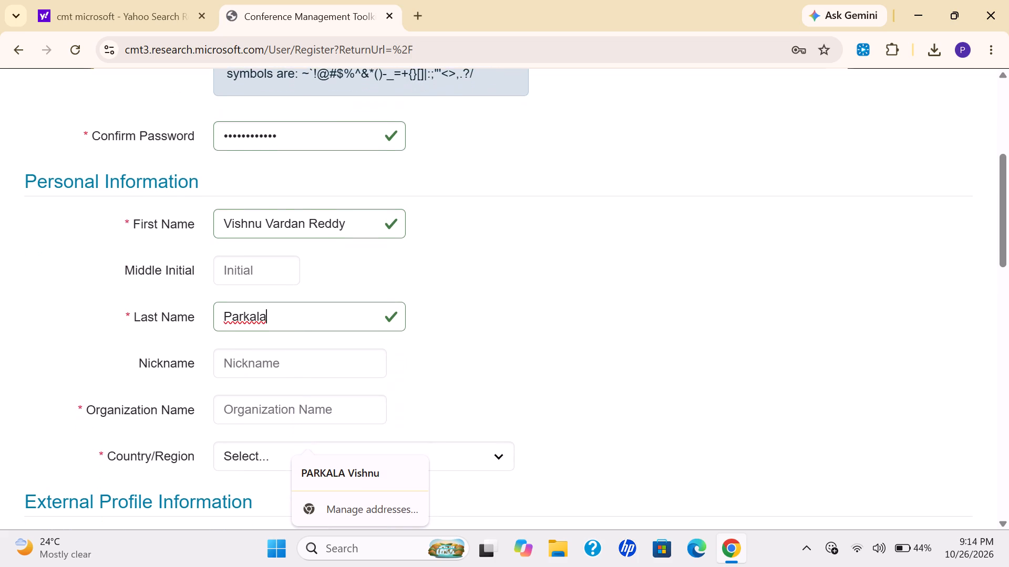
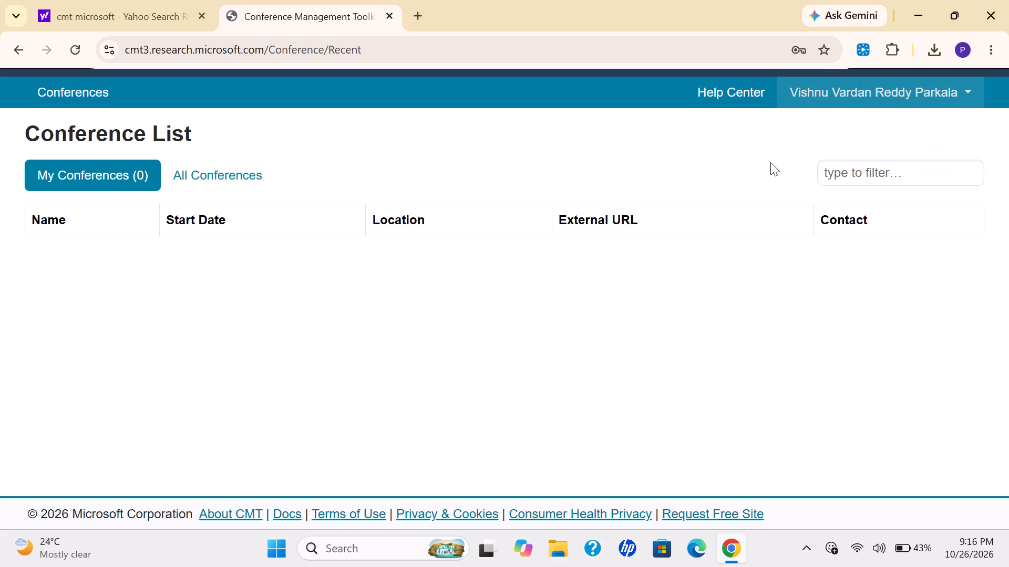
Switch the Conference List from the user's own conferences to all conferences.
scroll(770, 162, down, 1)
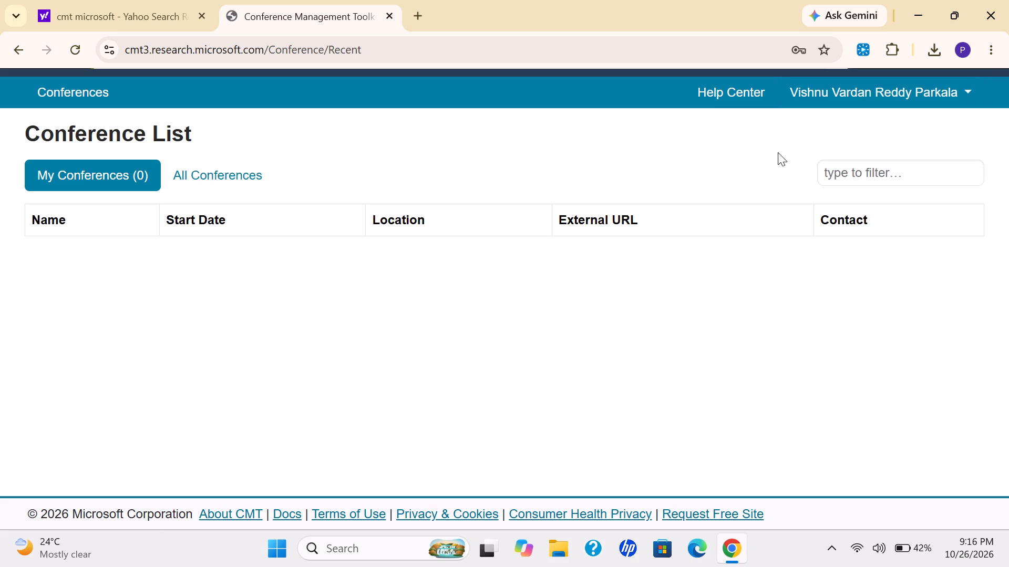
click(242, 183)
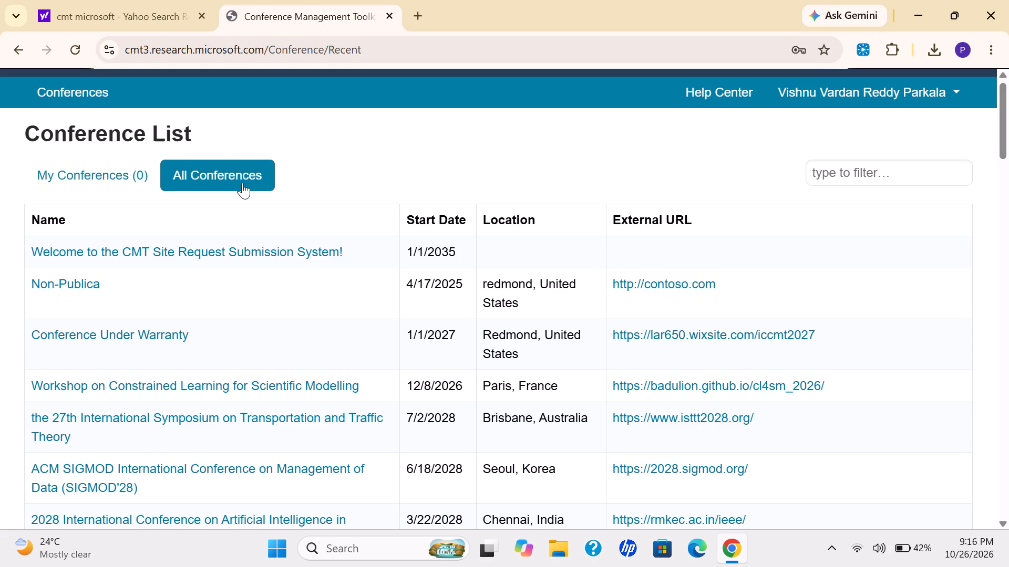
Open the external website of the Non-Publica conference from the list, then close it to return to the Conference List.
scroll(242, 183, down, 1)
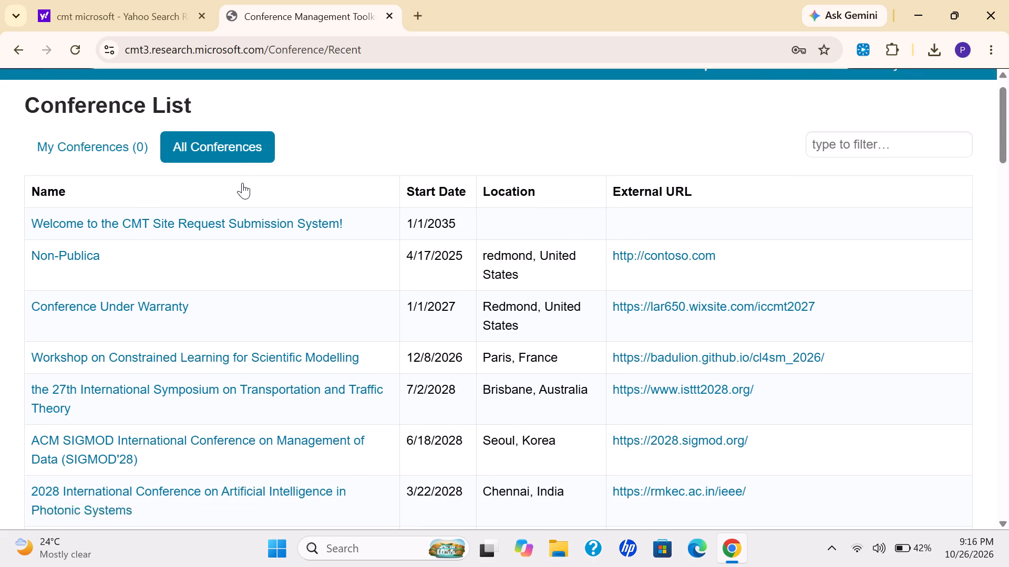
scroll(242, 183, down, 1)
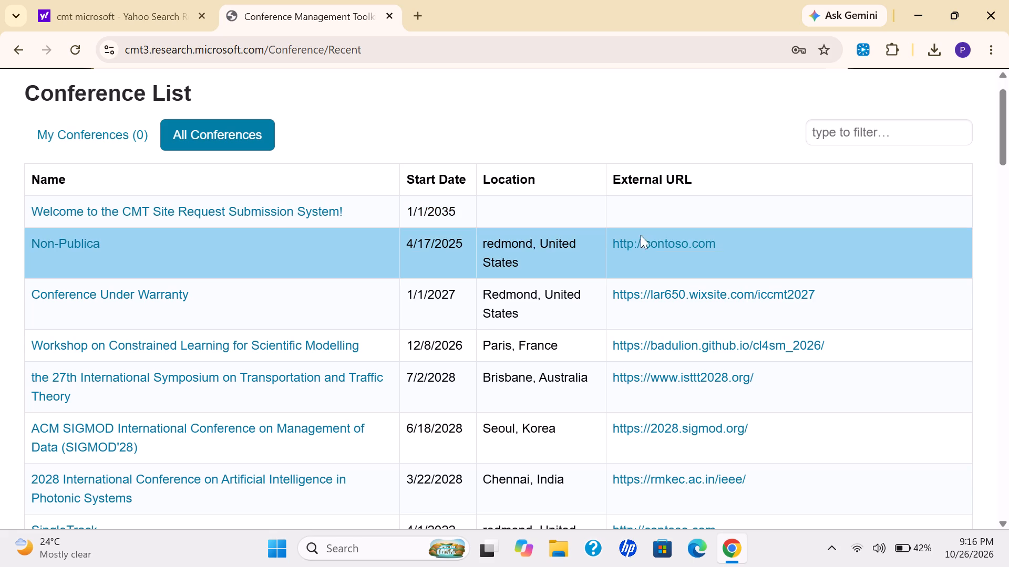
click(670, 246)
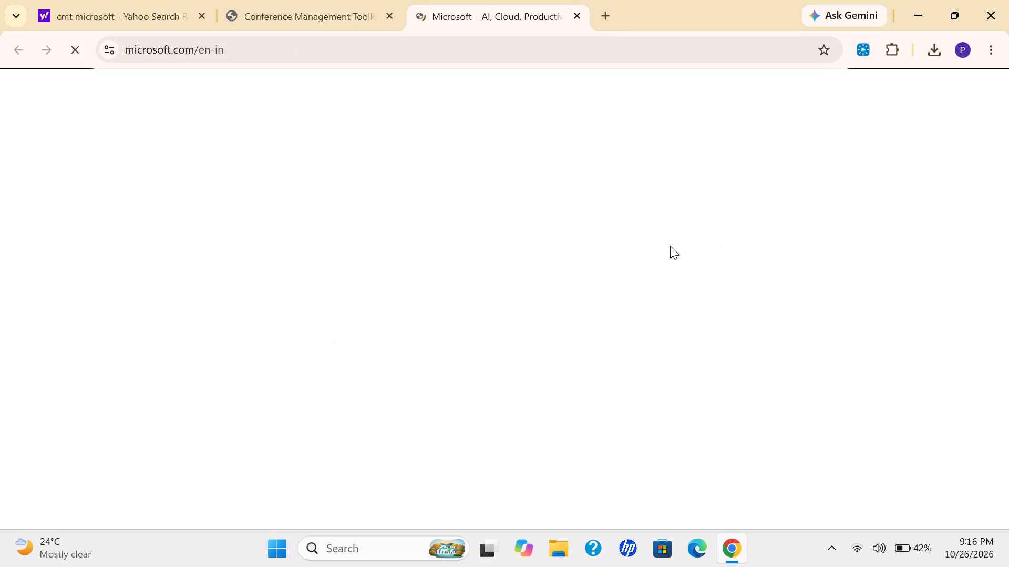
click(582, 16)
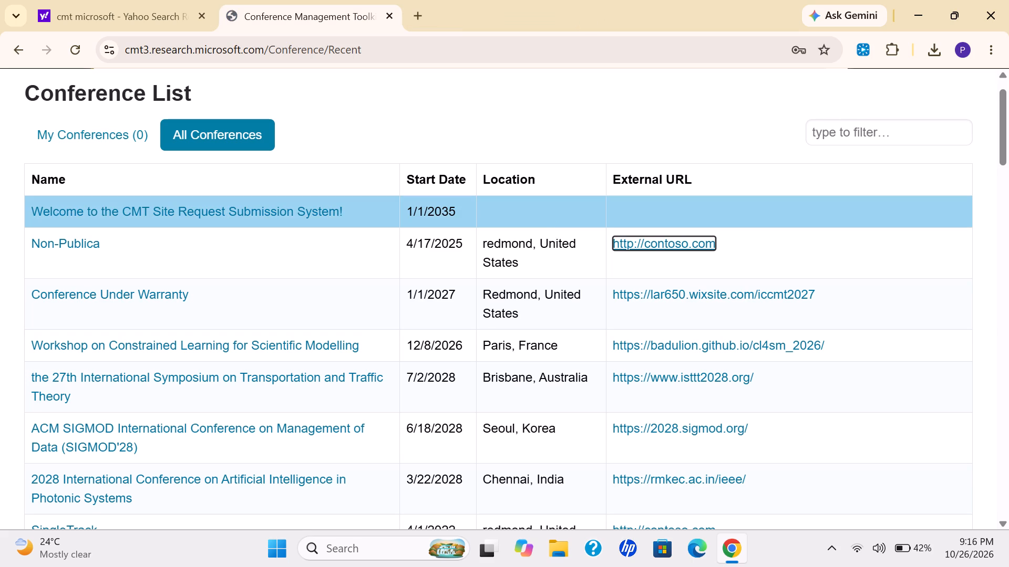
Browse the names, start dates, locations and external URLs of the listed conferences down to the November 2027 entries.
scroll(362, 256, down, 3)
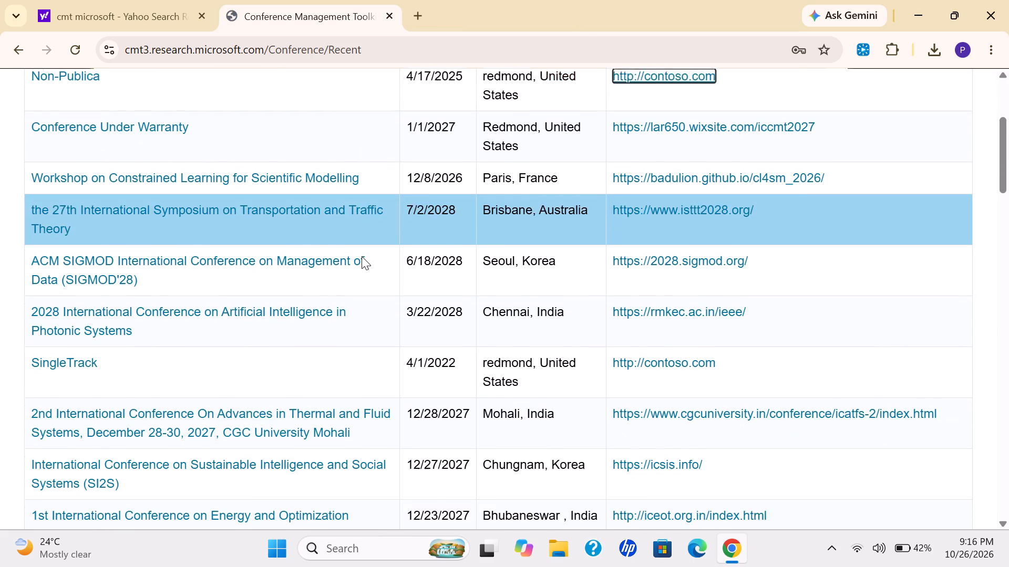
scroll(362, 256, down, 2)
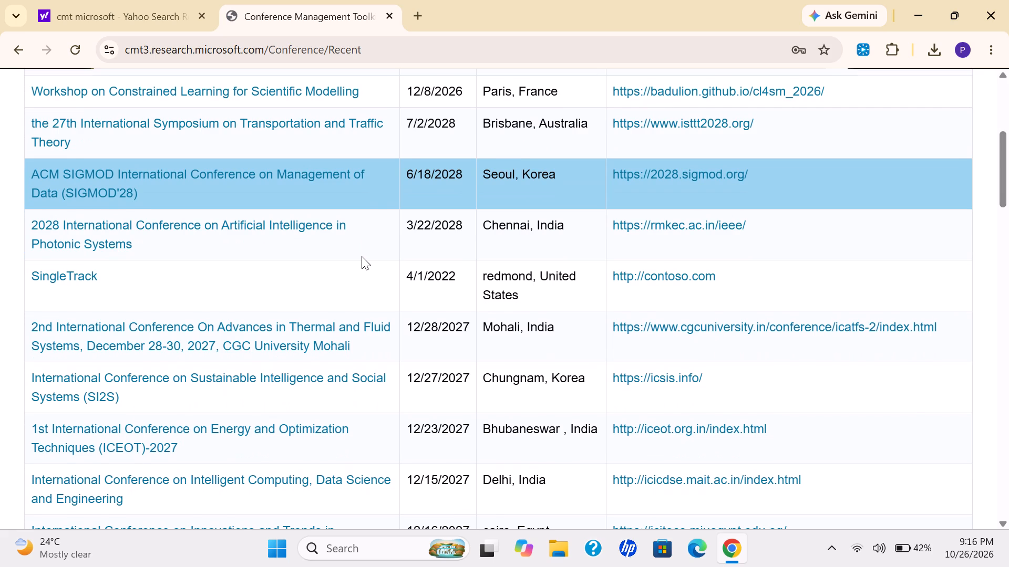
scroll(362, 256, down, 2)
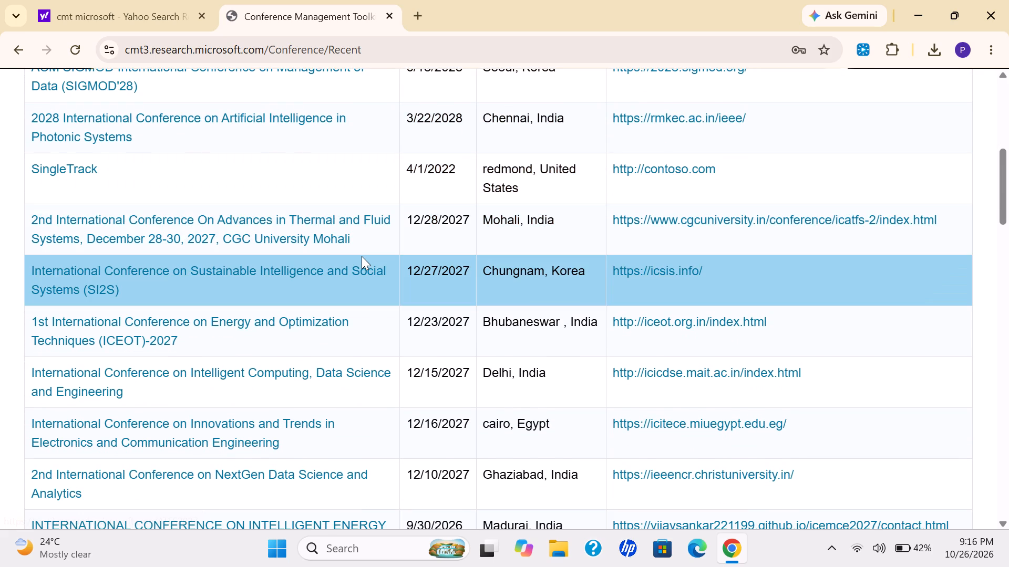
scroll(362, 256, down, 2)
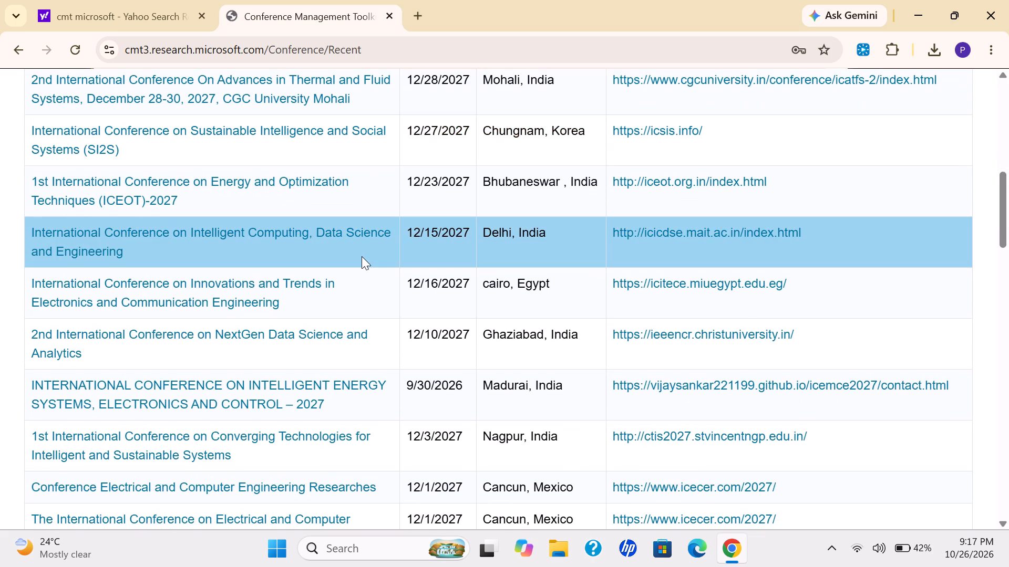
scroll(362, 256, down, 2)
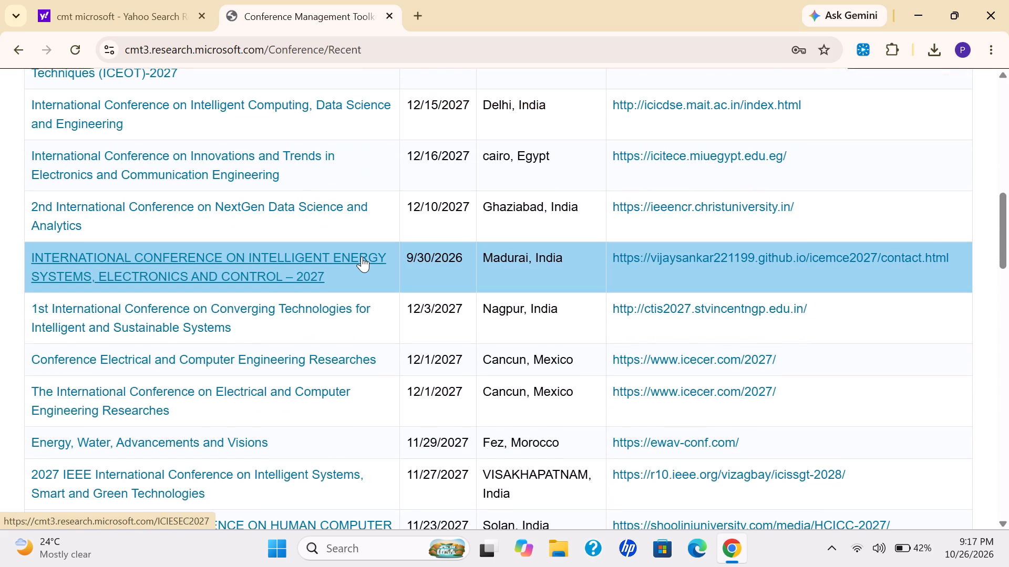
scroll(362, 256, down, 1)
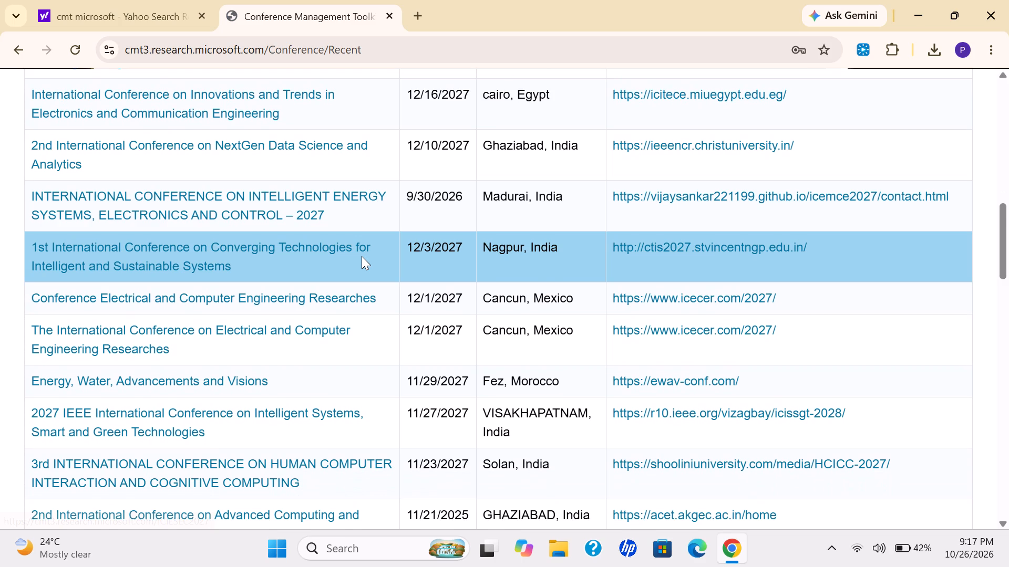
scroll(362, 256, down, 2)
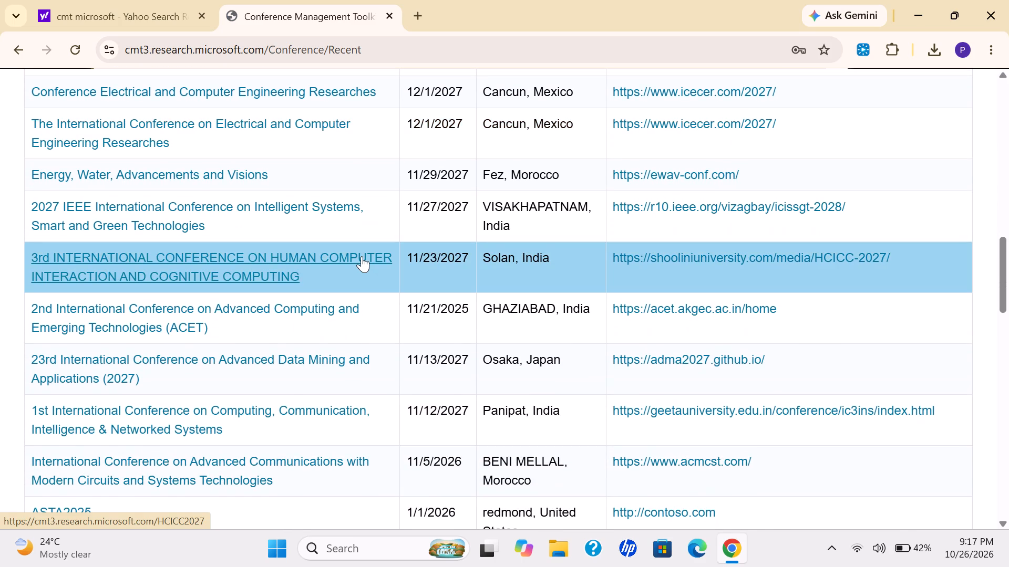
scroll(362, 256, down, 2)
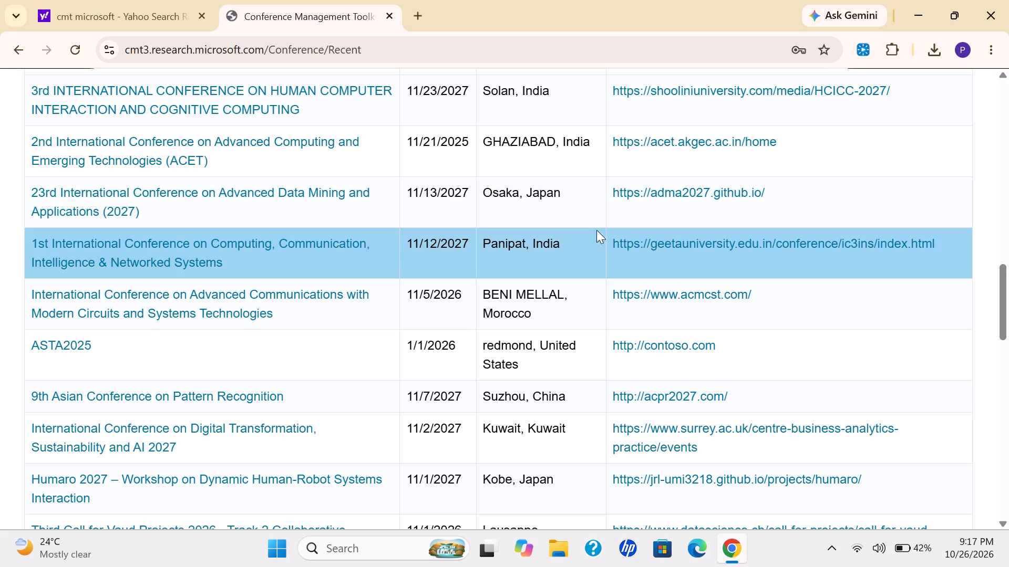
Open the external website of the 1st International Conference on Computing, Communication, Intelligence & Networked Systems, then close it.
click(691, 241)
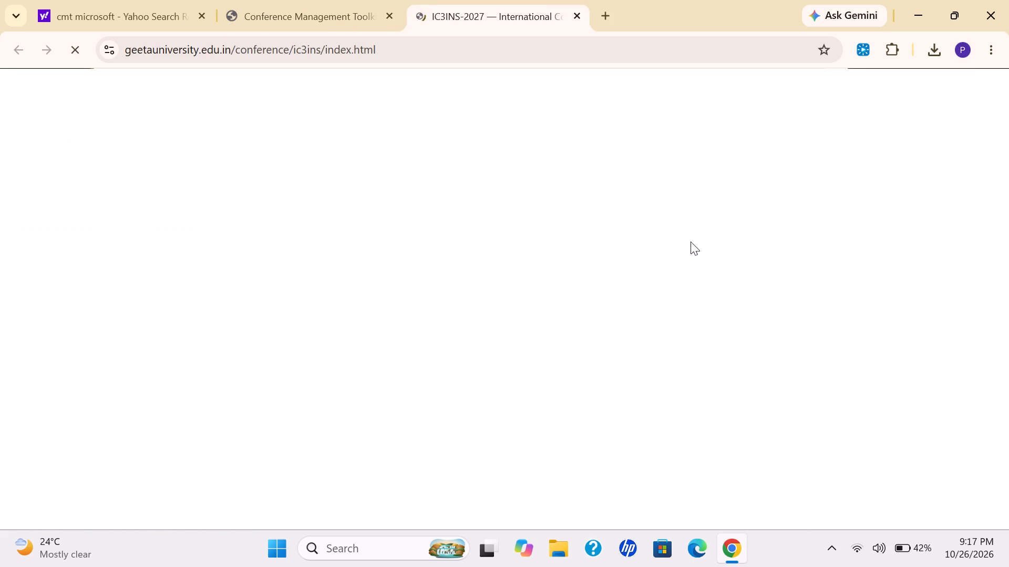
click(577, 17)
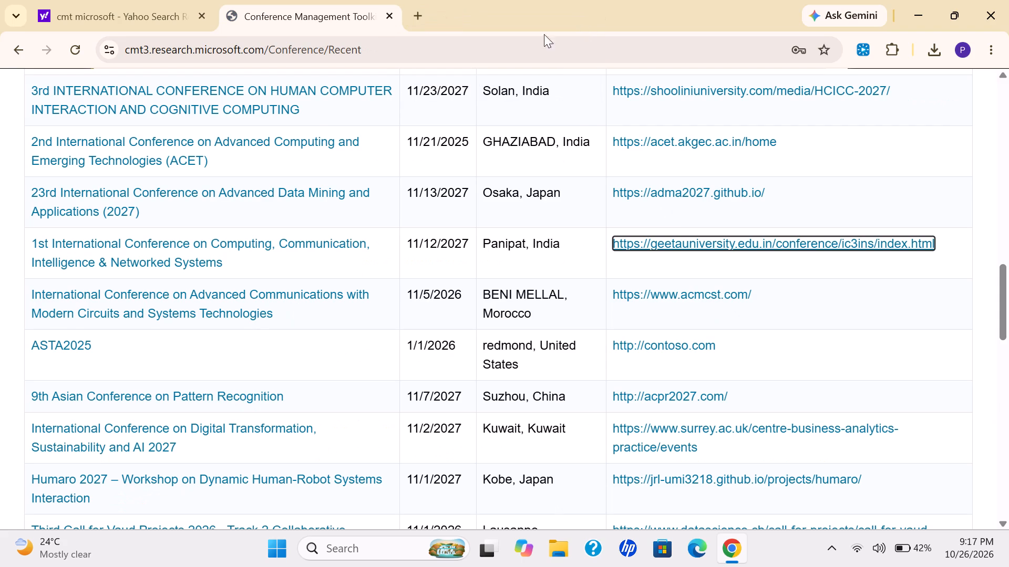
View the CMT Author Console of the 1st International Conference on Computing, Communication, Intelligence & Networked Systems, then return to the Conference List.
click(305, 248)
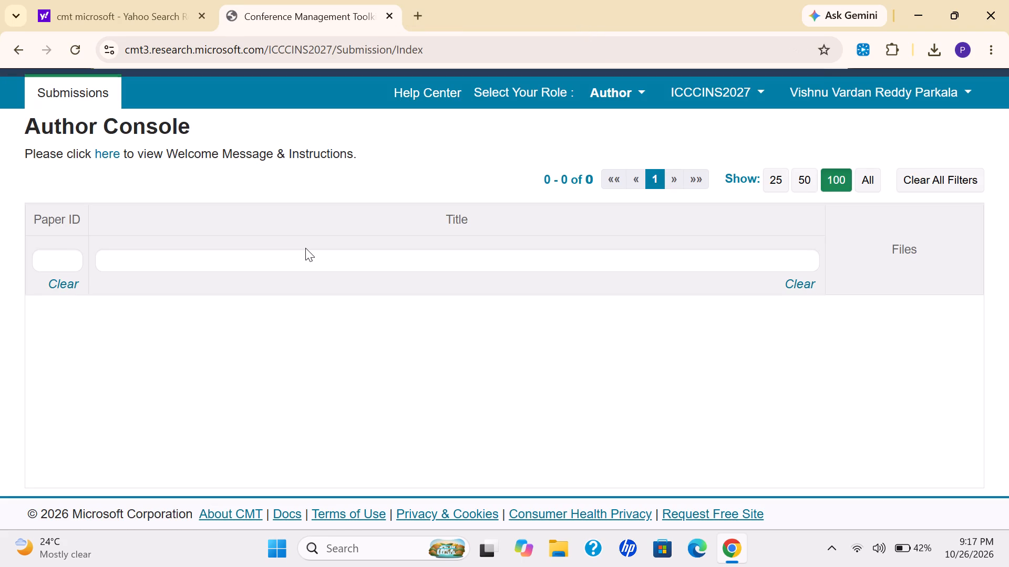
scroll(305, 248, down, 1)
click(20, 39)
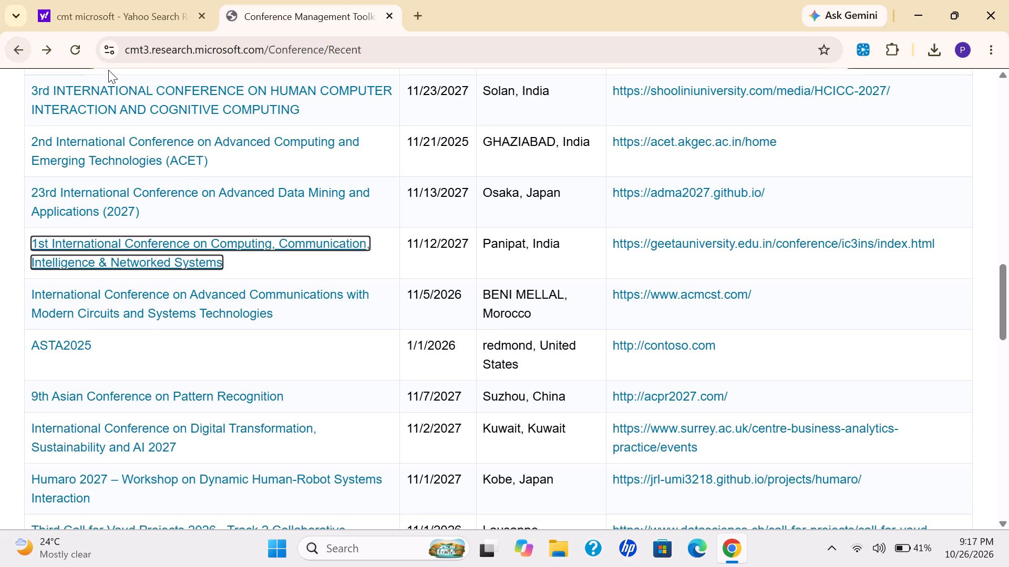
Browse the names, start dates, locations and external URLs of the listed conferences from November 2027 down to the late September 2027 entries.
scroll(201, 198, down, 2)
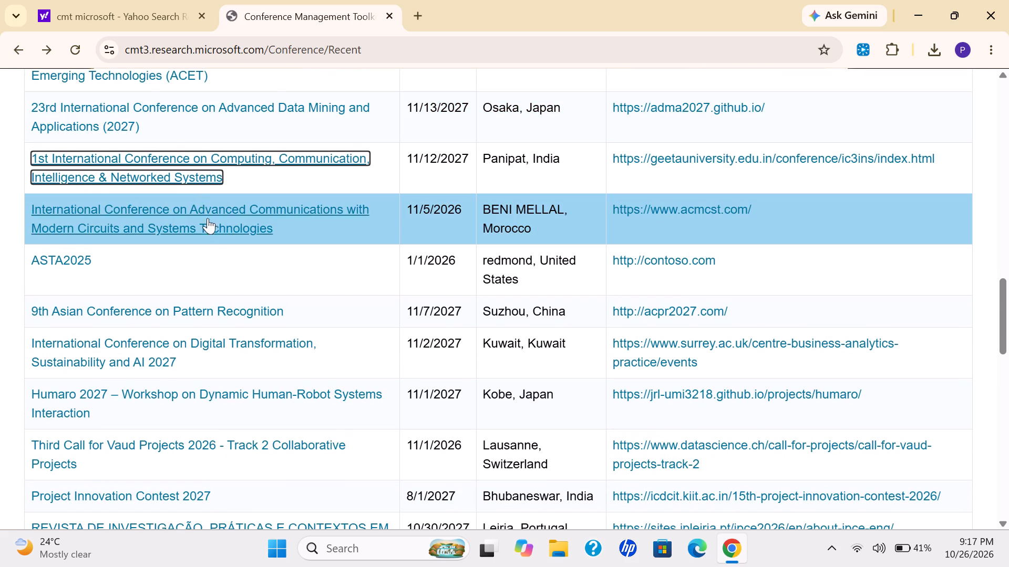
scroll(214, 260, down, 2)
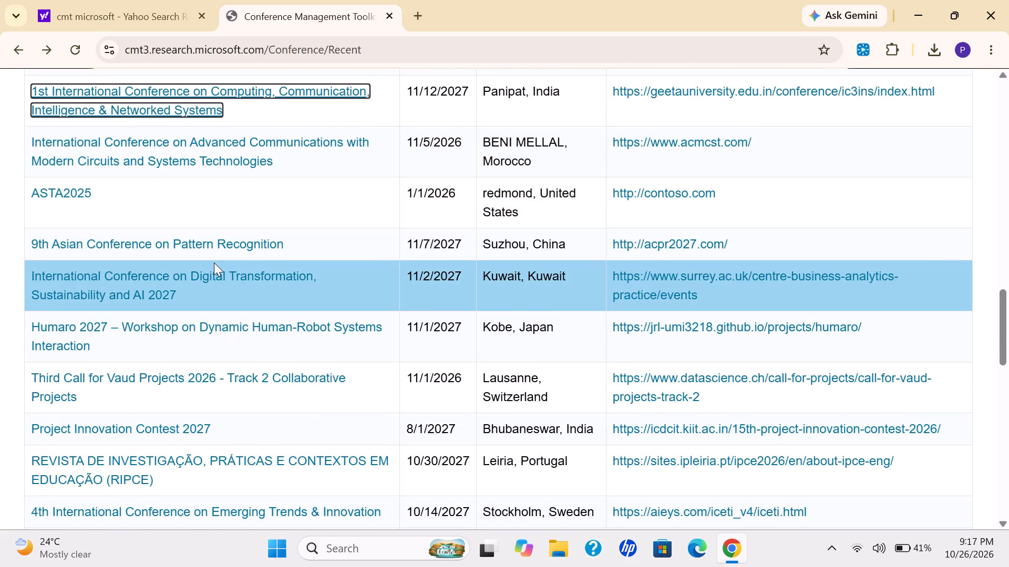
scroll(214, 260, down, 1)
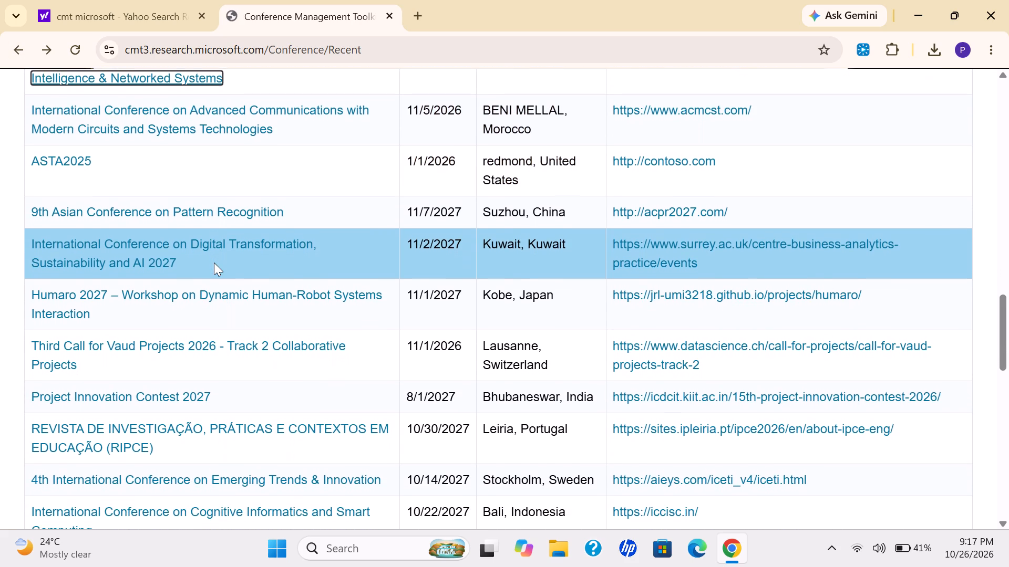
scroll(214, 262, down, 2)
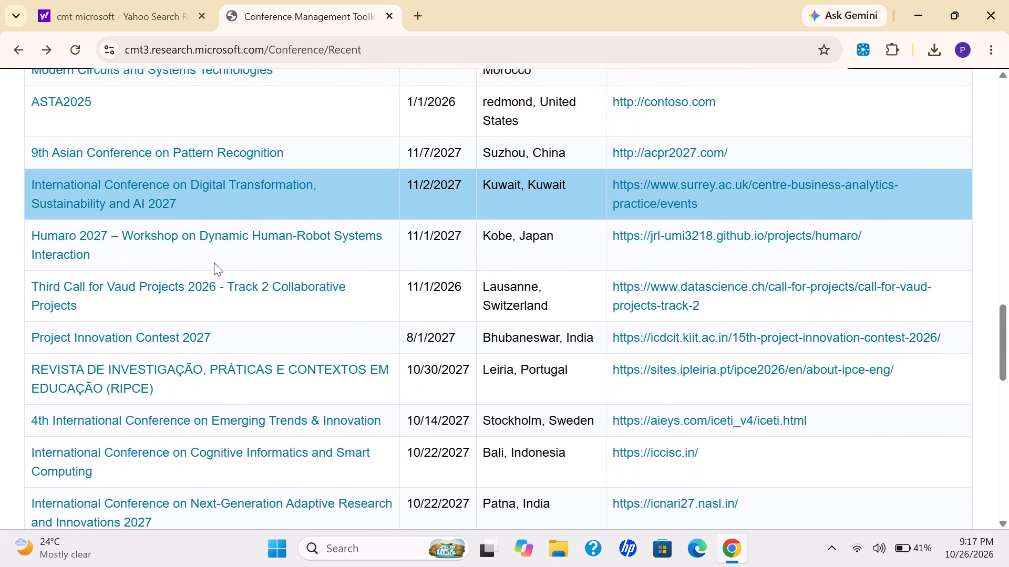
scroll(214, 260, down, 2)
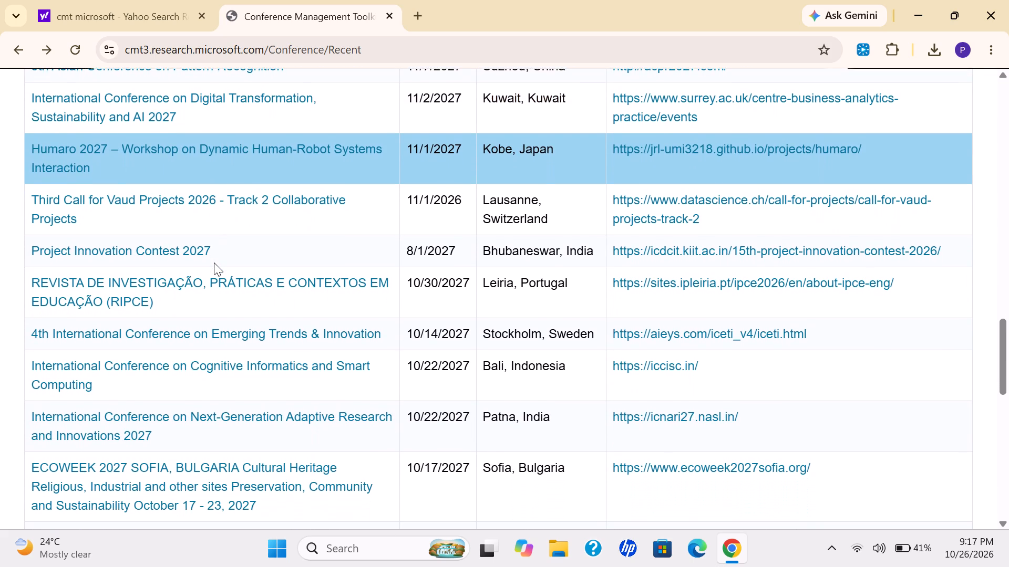
scroll(214, 262, down, 2)
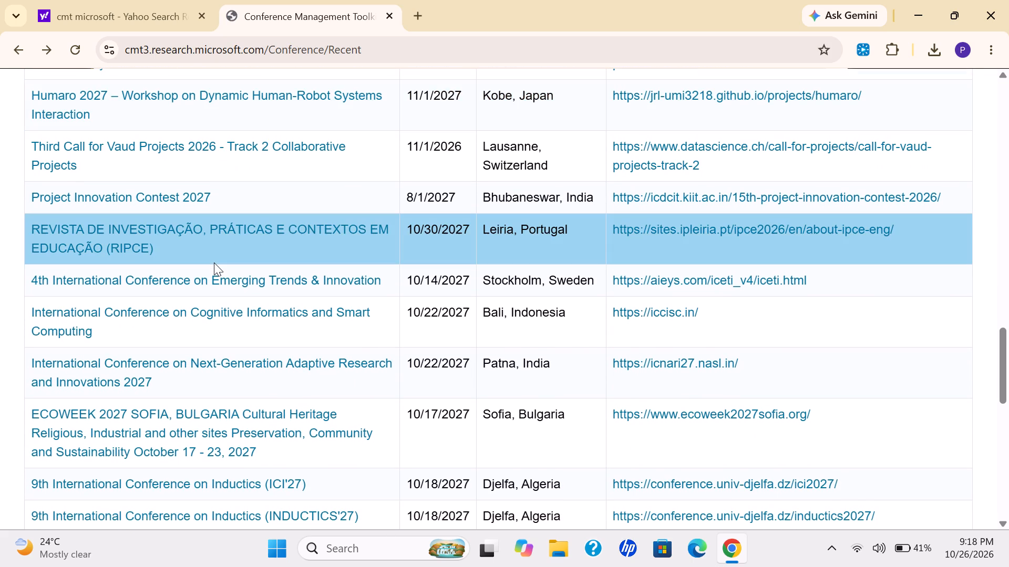
scroll(214, 260, down, 1)
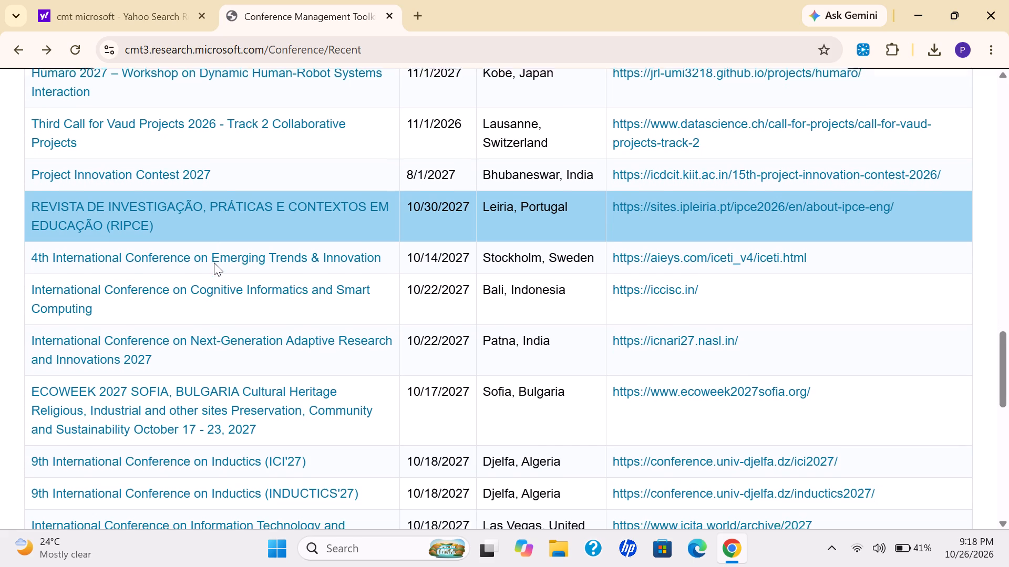
scroll(214, 262, down, 1)
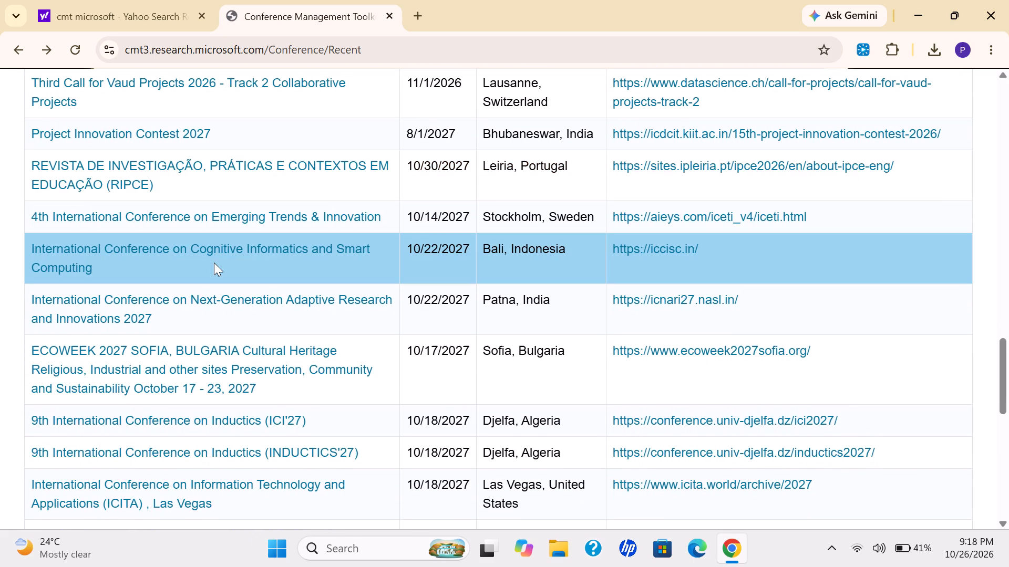
scroll(214, 260, down, 1)
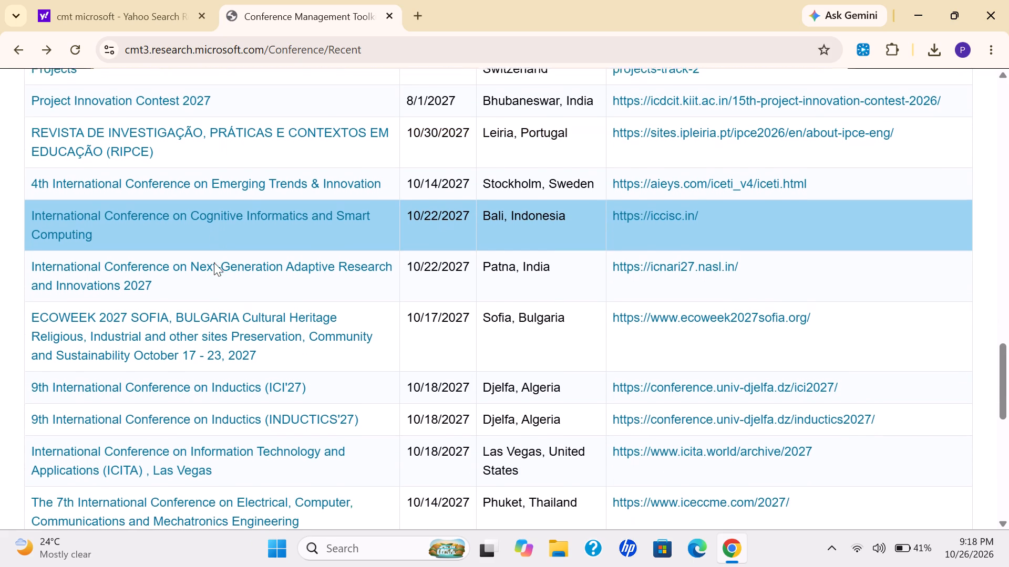
scroll(214, 262, down, 2)
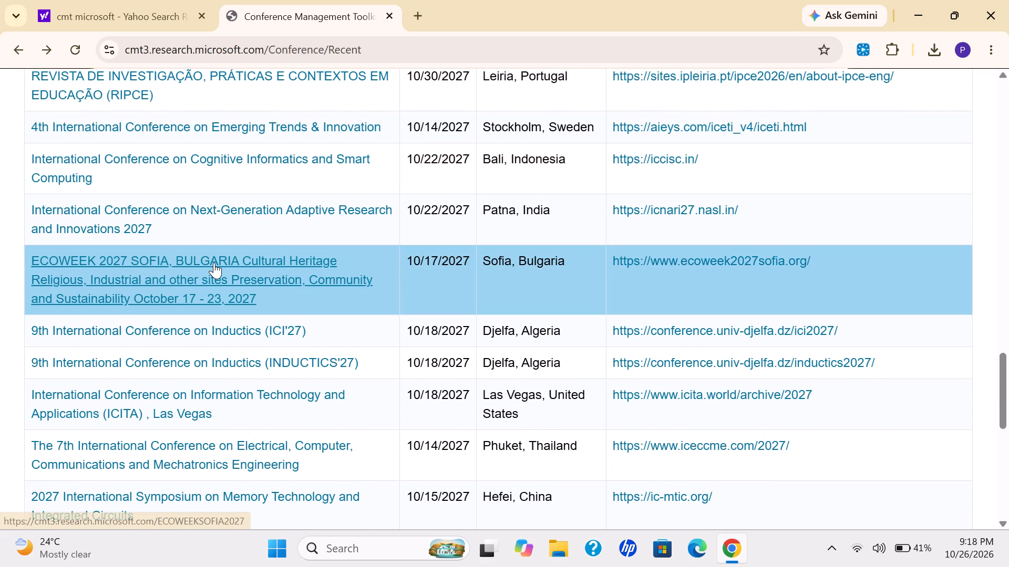
scroll(214, 260, down, 1)
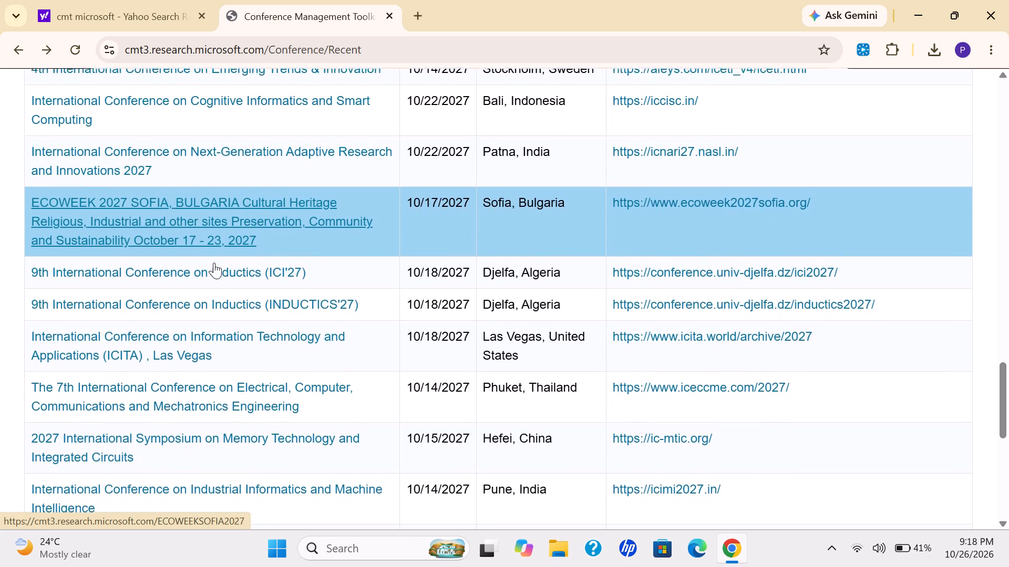
scroll(214, 262, down, 1)
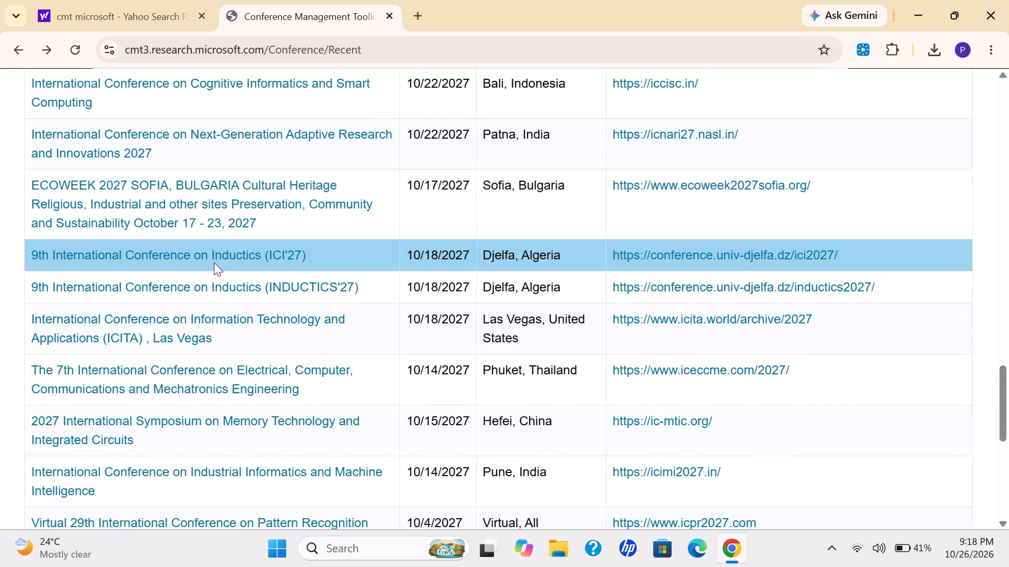
scroll(214, 260, down, 1)
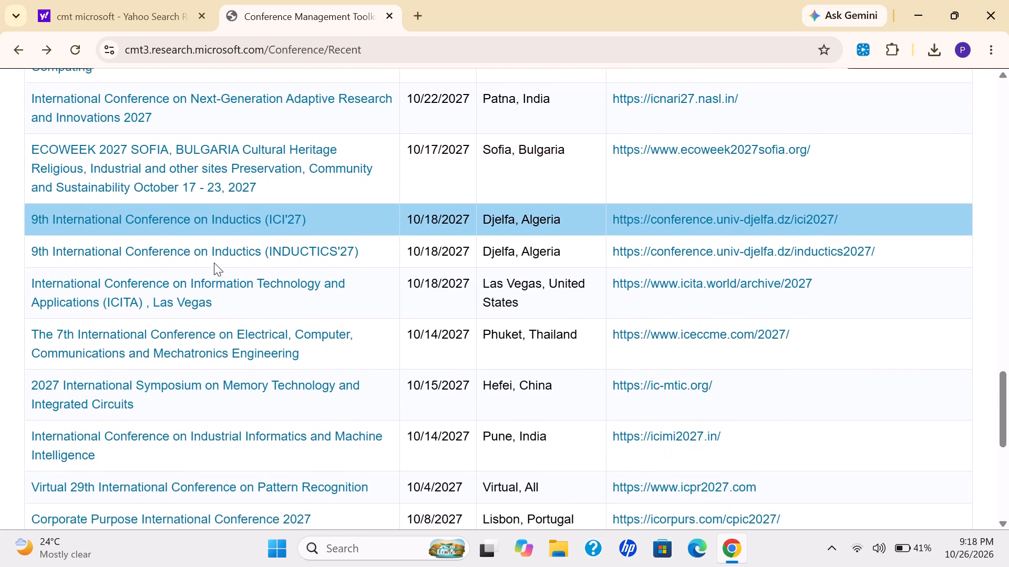
scroll(214, 262, down, 1)
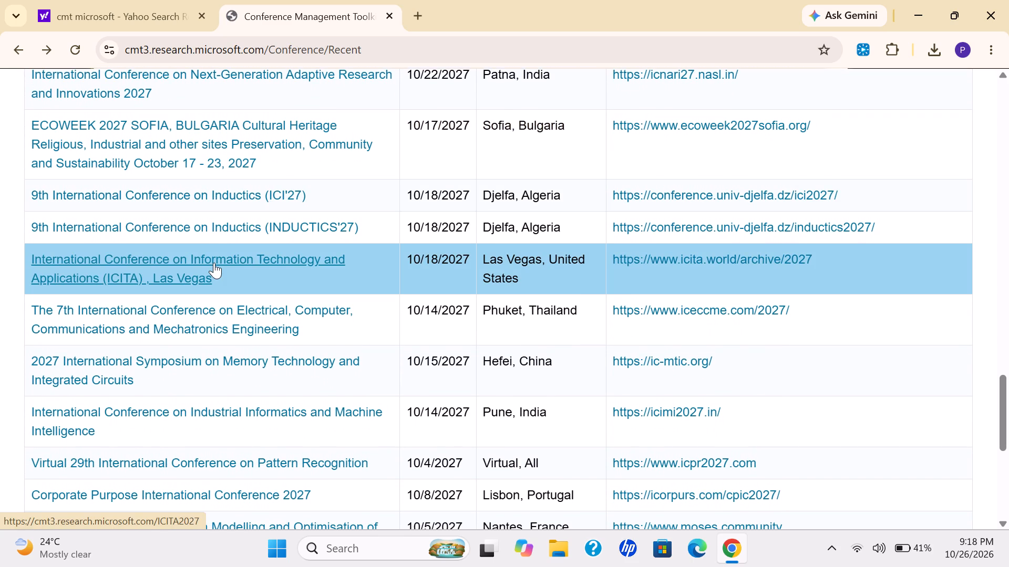
scroll(214, 260, down, 1)
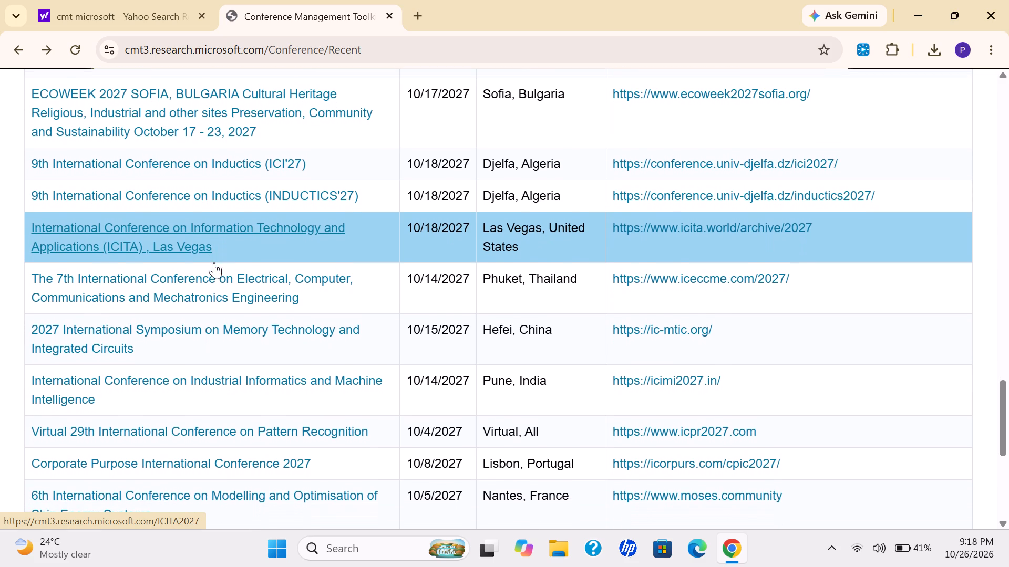
scroll(214, 262, down, 1)
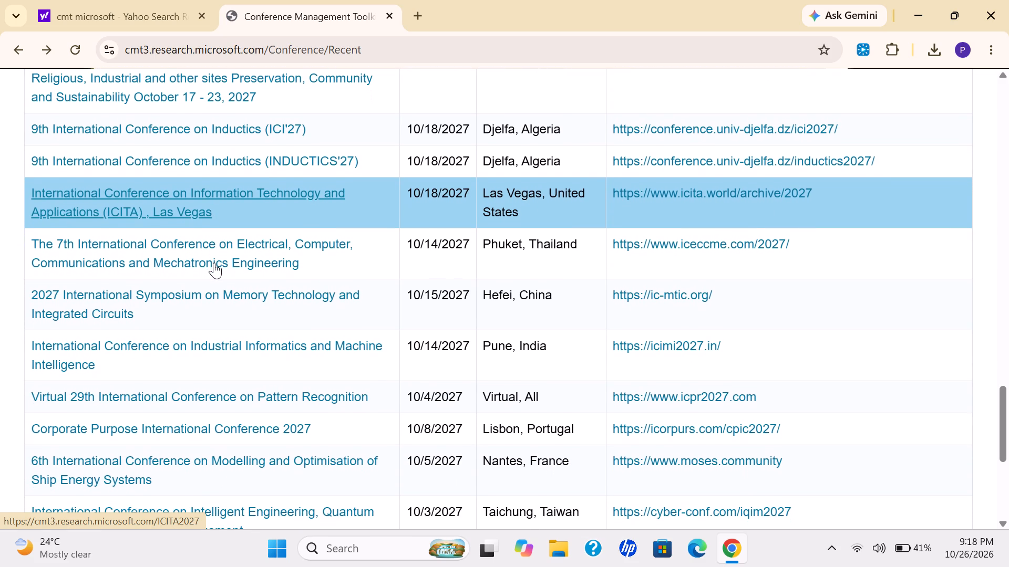
scroll(214, 260, down, 2)
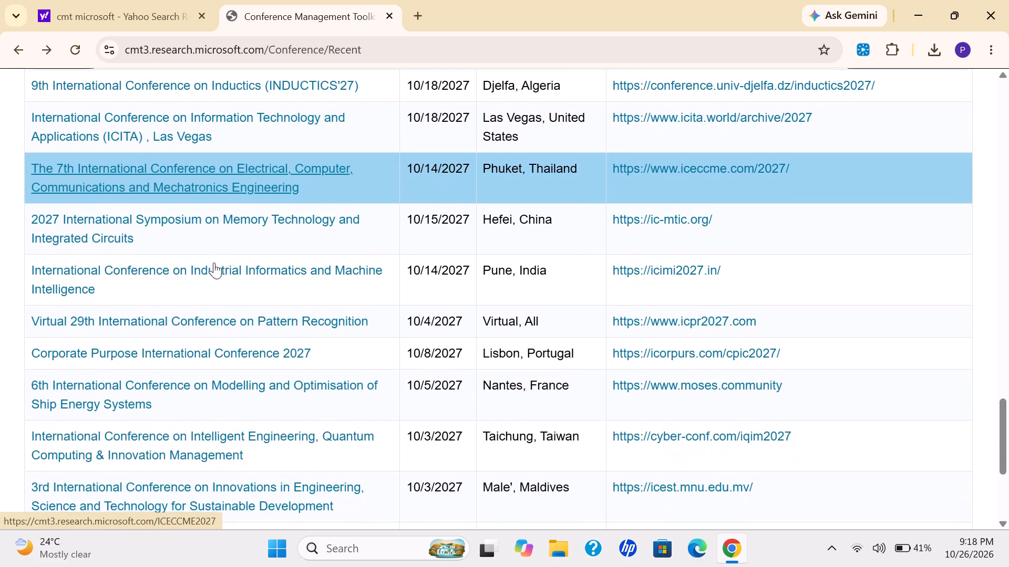
scroll(214, 262, down, 1)
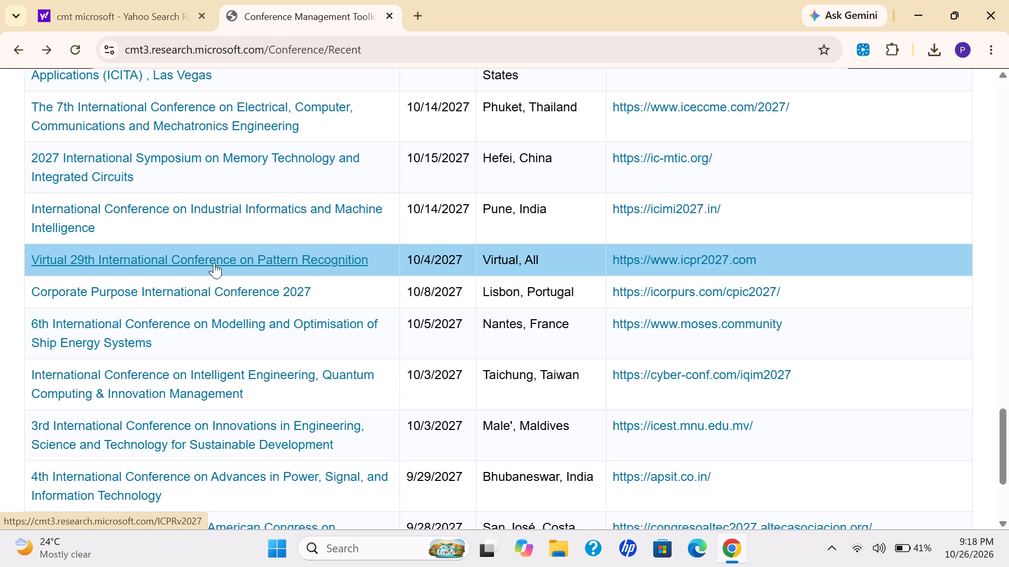
scroll(214, 260, down, 1)
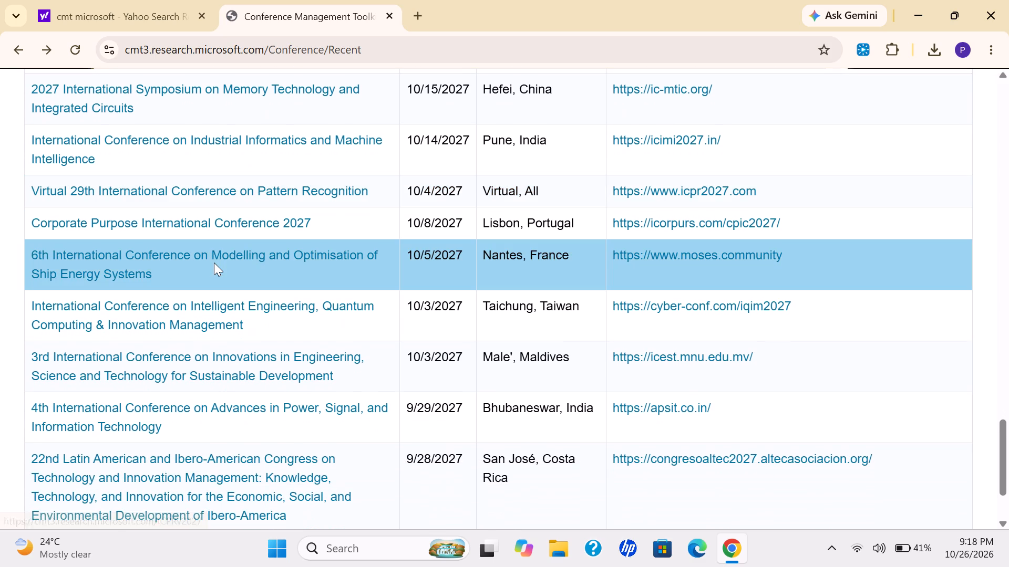
scroll(214, 260, down, 1)
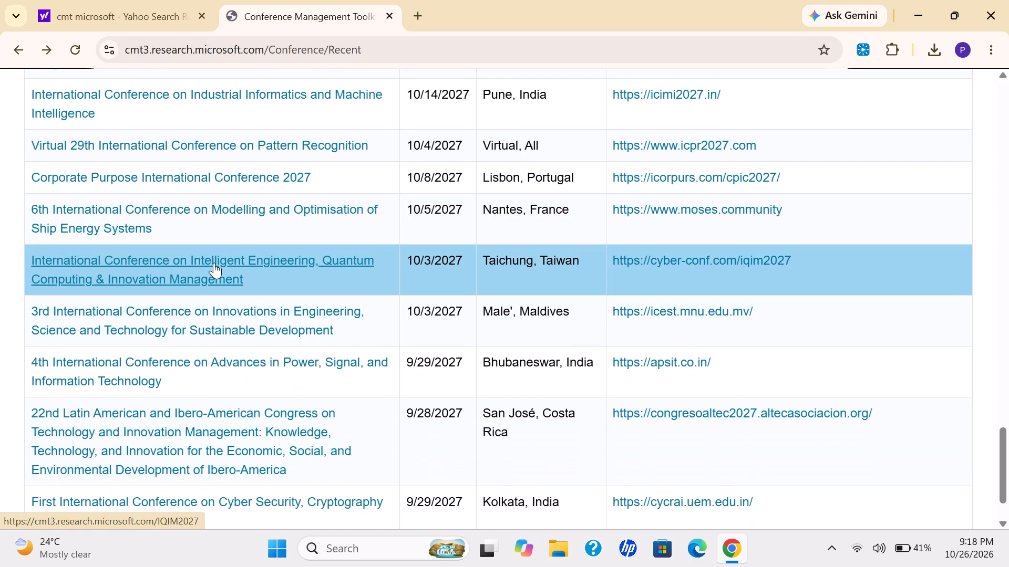
scroll(214, 260, down, 2)
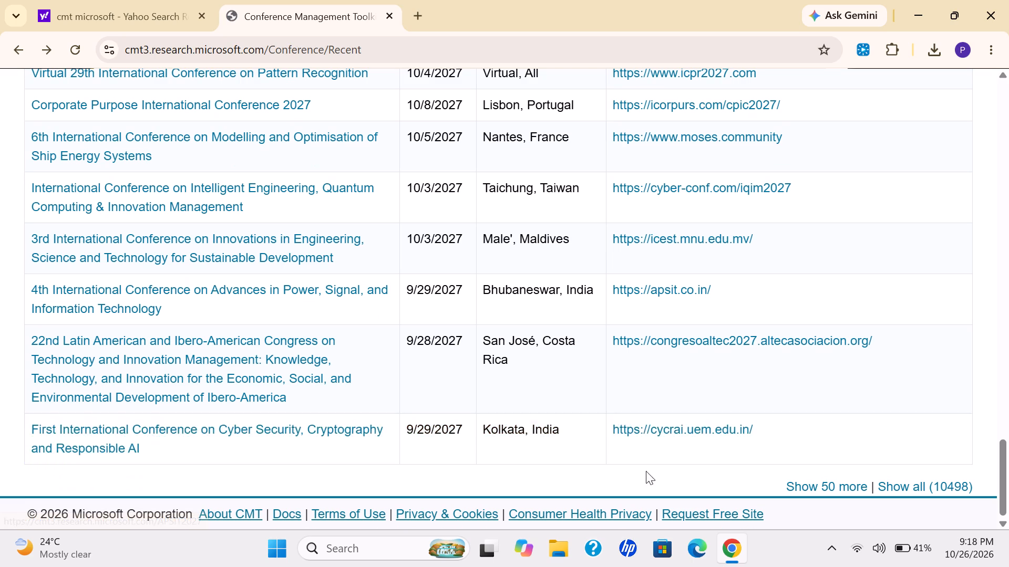
Show 50 more conferences in the list and browse the newly added late September 2027 entries.
click(821, 485)
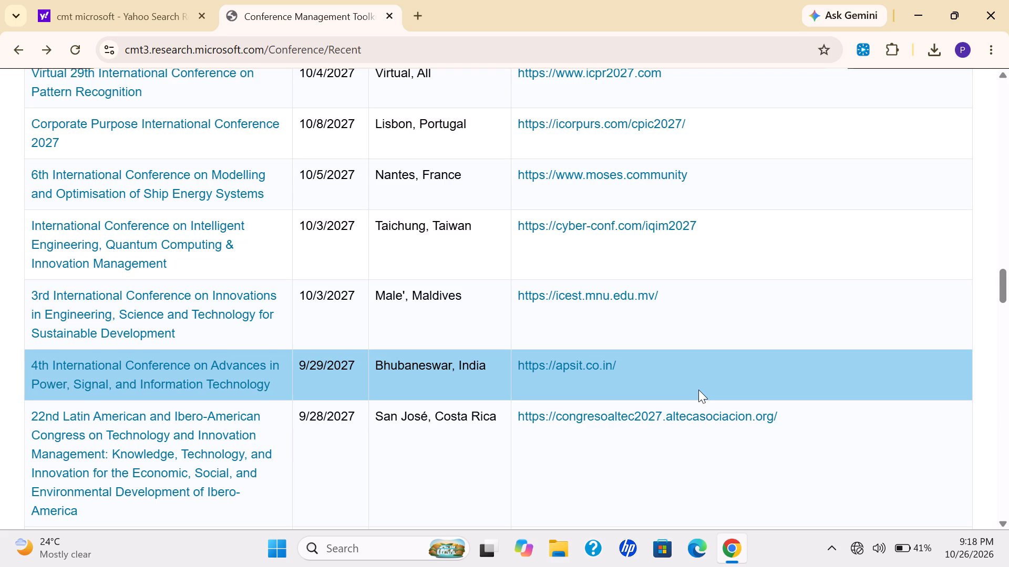
scroll(698, 390, down, 2)
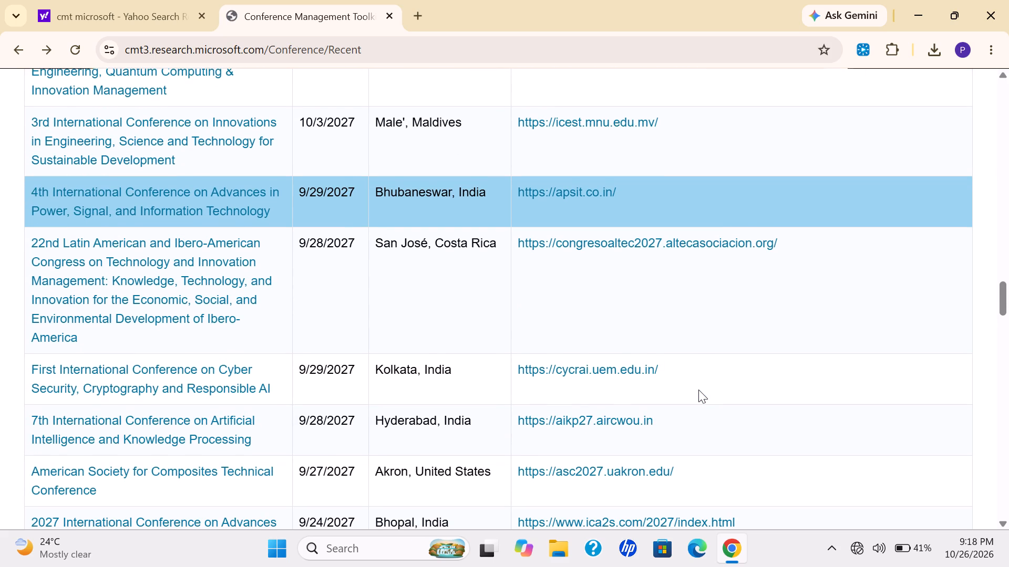
scroll(698, 390, down, 1)
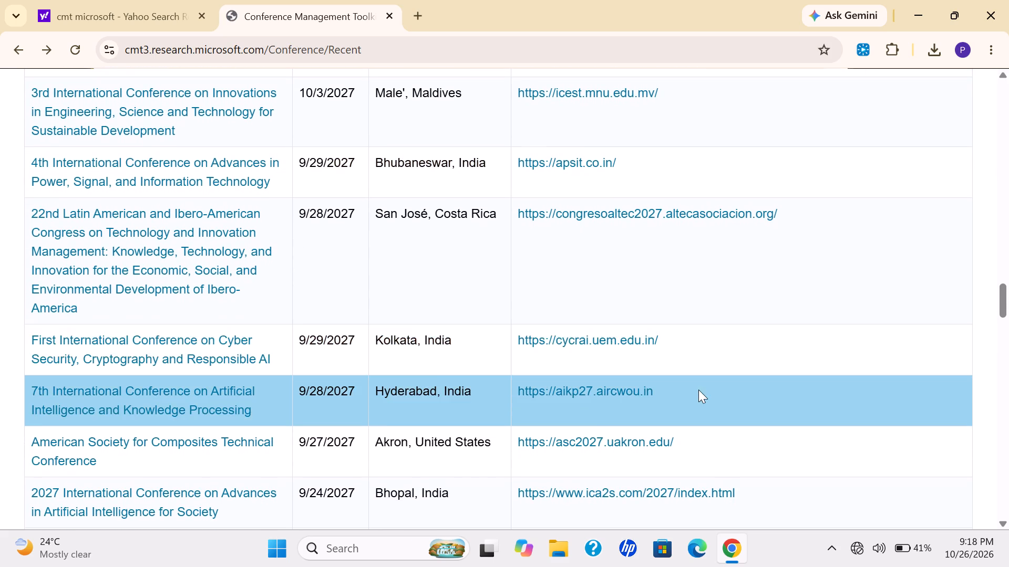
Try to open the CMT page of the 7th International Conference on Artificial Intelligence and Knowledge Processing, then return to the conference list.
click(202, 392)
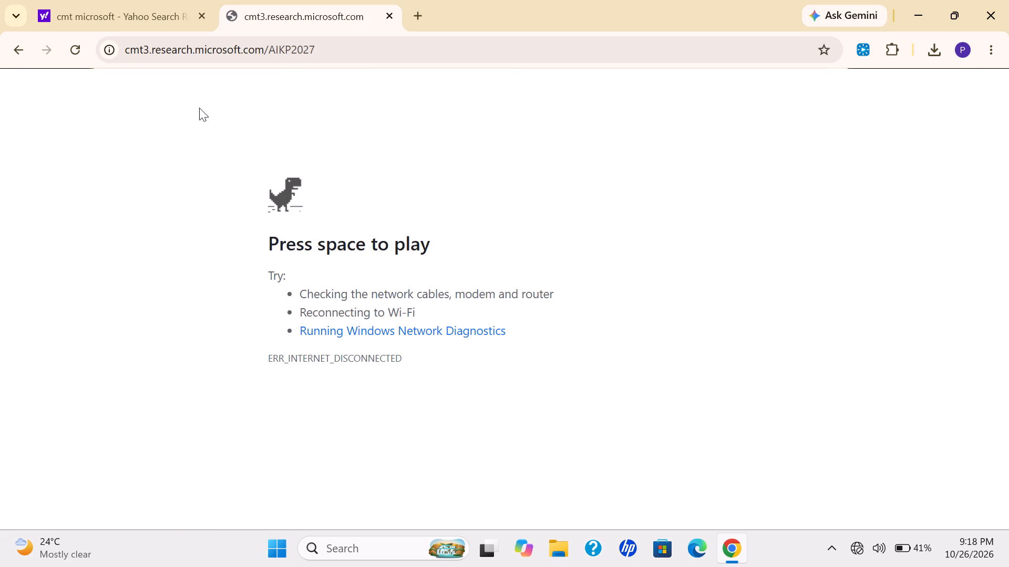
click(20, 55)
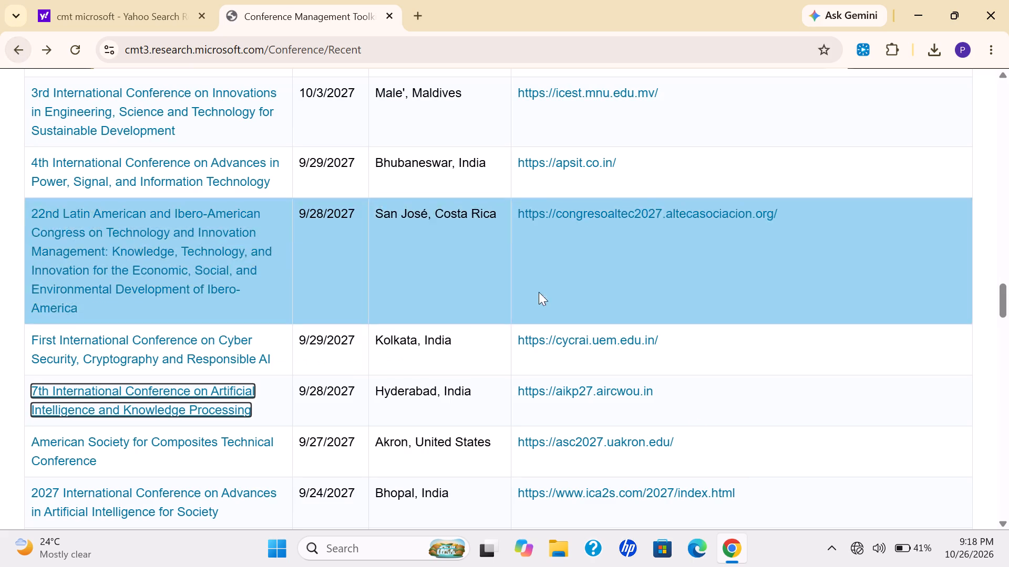
click(881, 547)
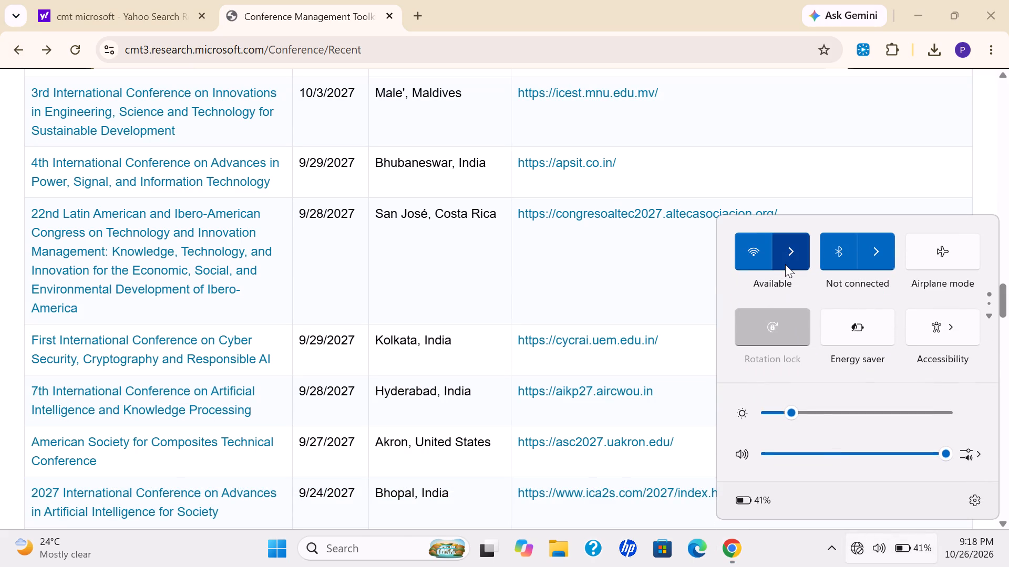
click(785, 264)
click(830, 272)
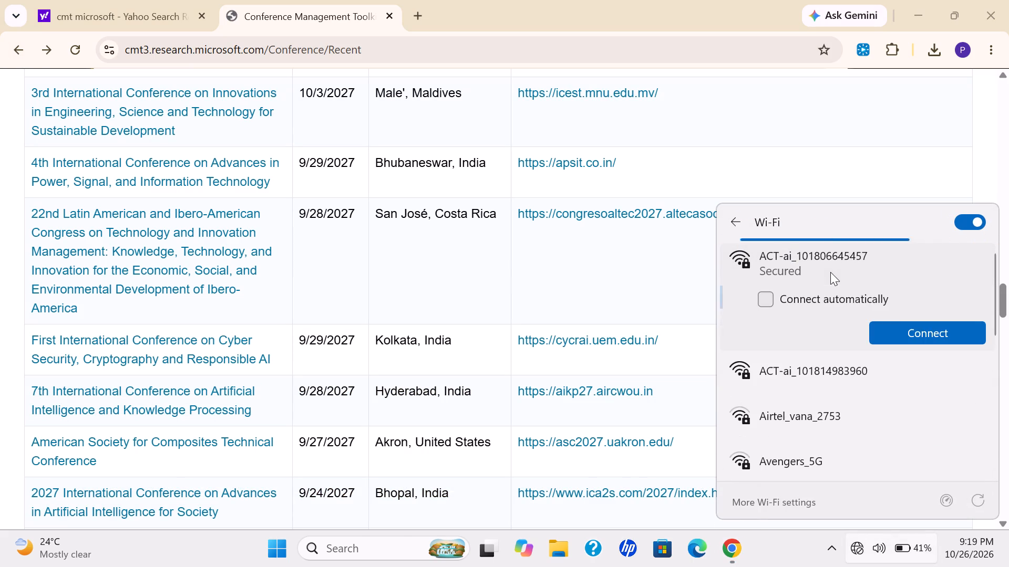
click(911, 328)
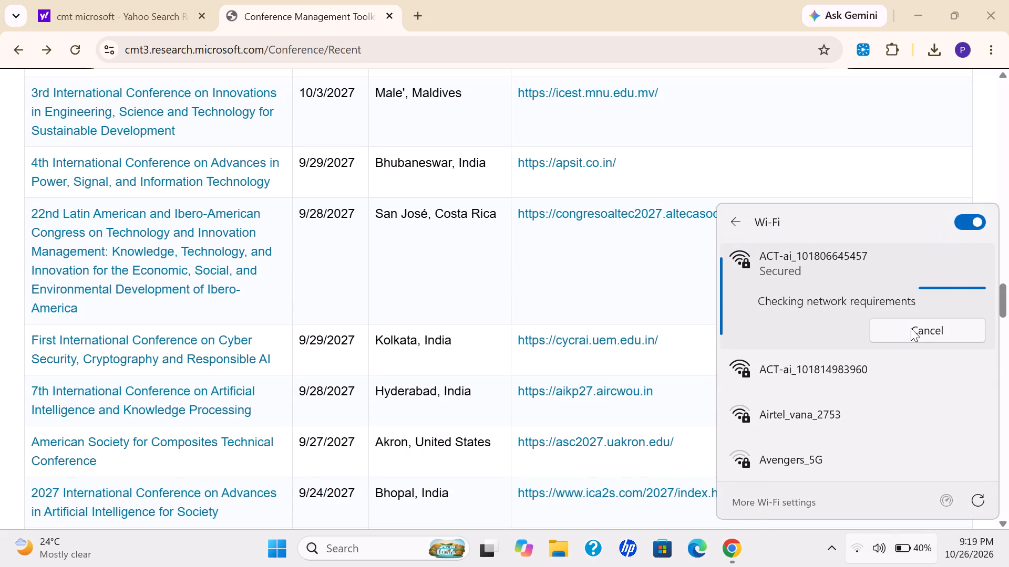
click(863, 557)
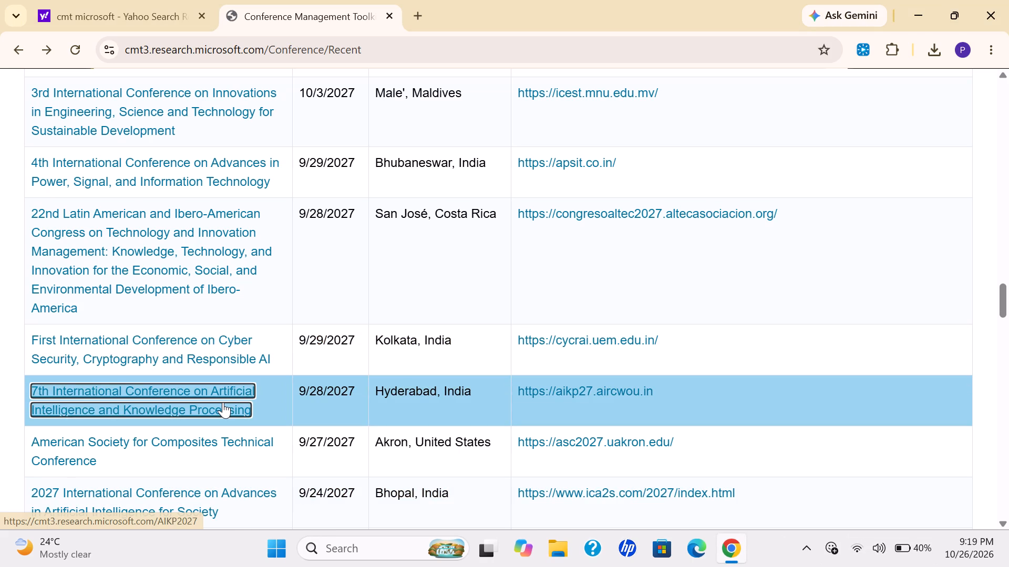
Open the CMT Author Console of the 7th International Conference on Artificial Intelligence and Knowledge Processing, reloading the page.
click(223, 402)
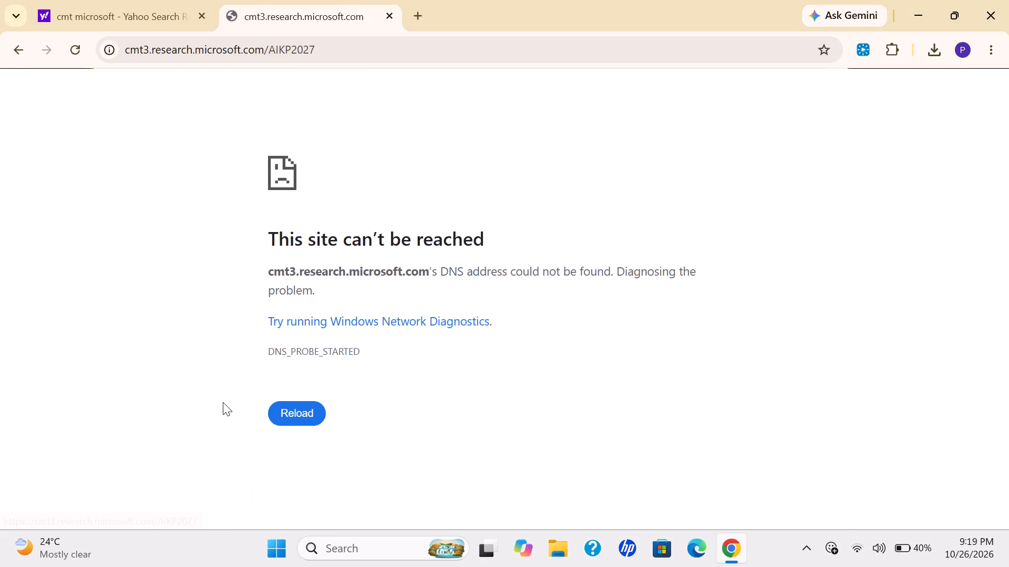
click(311, 412)
click(311, 412)
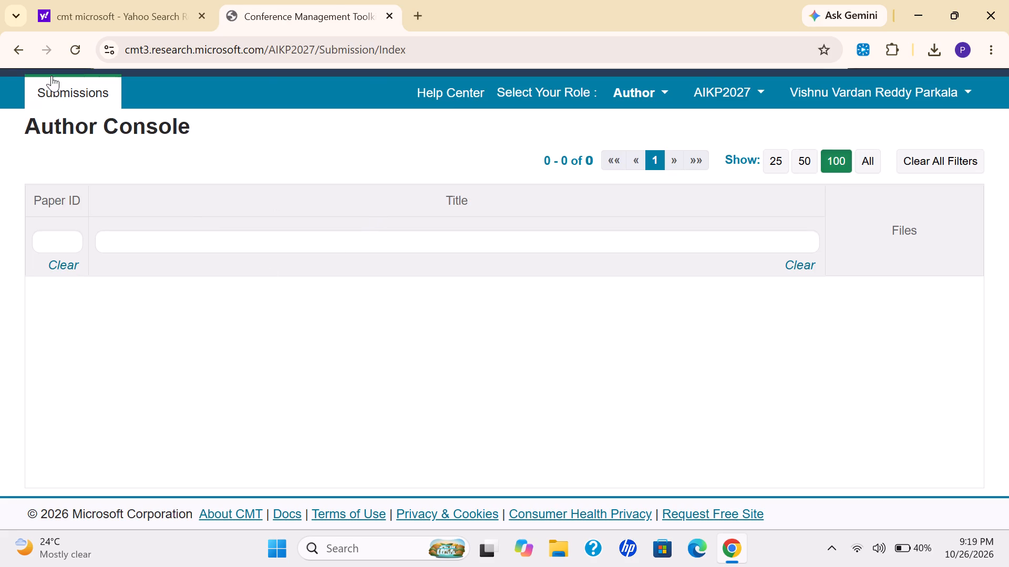
Leave the AIKP2027 Author Console and return to the Conference List.
click(26, 52)
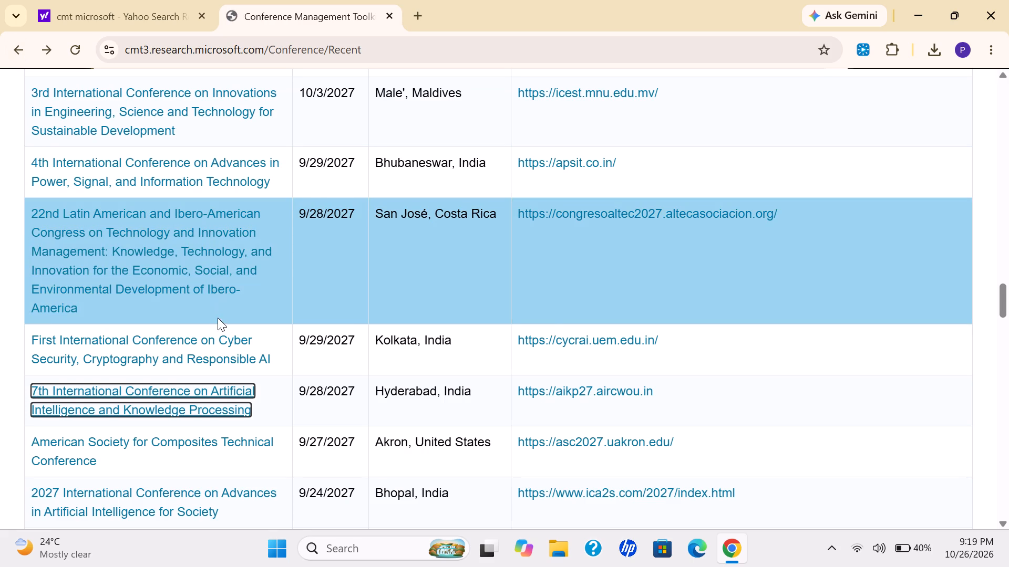
Open the CMT page of the American Society for Composites Technical Conference from the Conference List.
scroll(218, 318, down, 3)
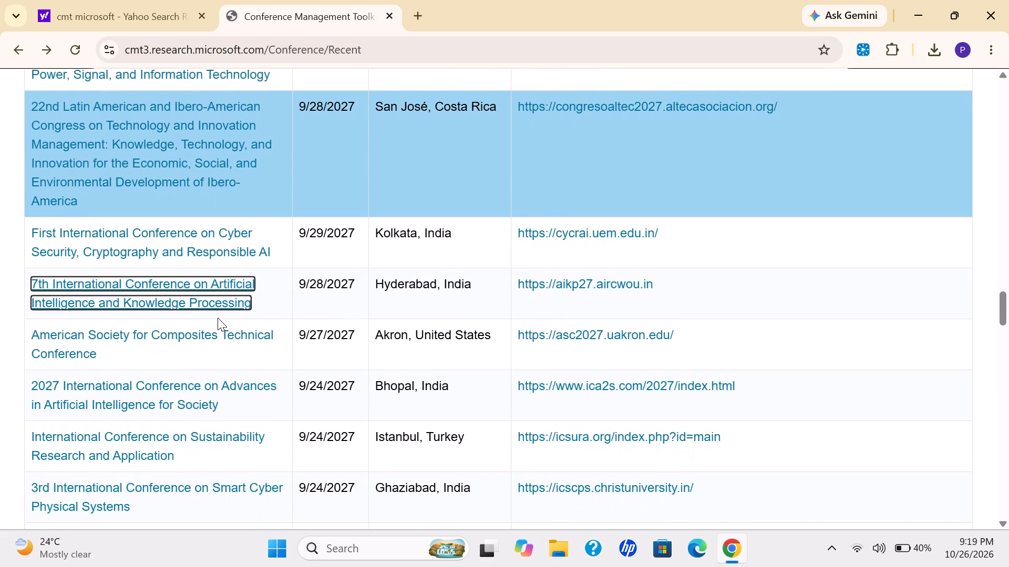
scroll(218, 318, down, 1)
click(218, 318)
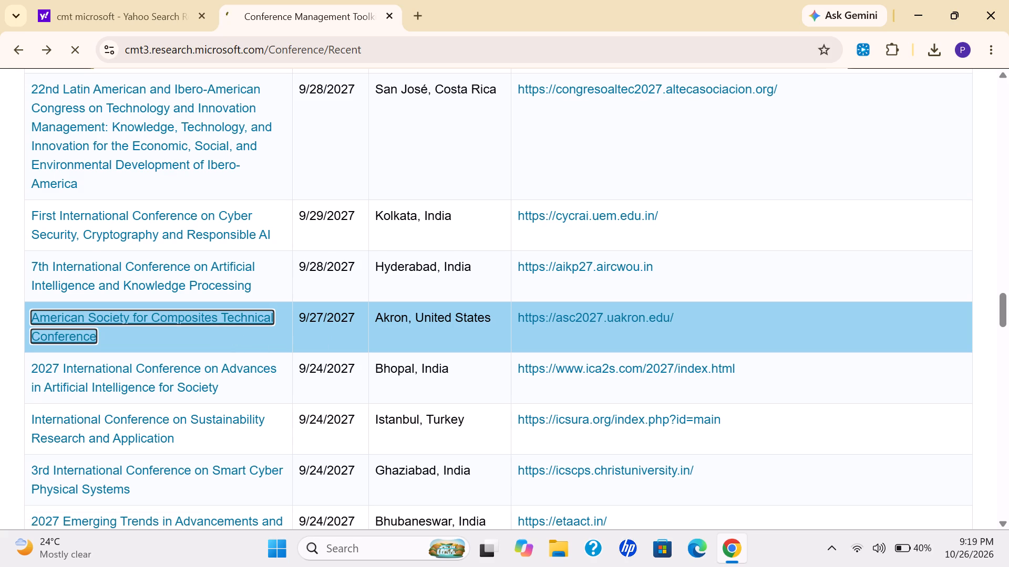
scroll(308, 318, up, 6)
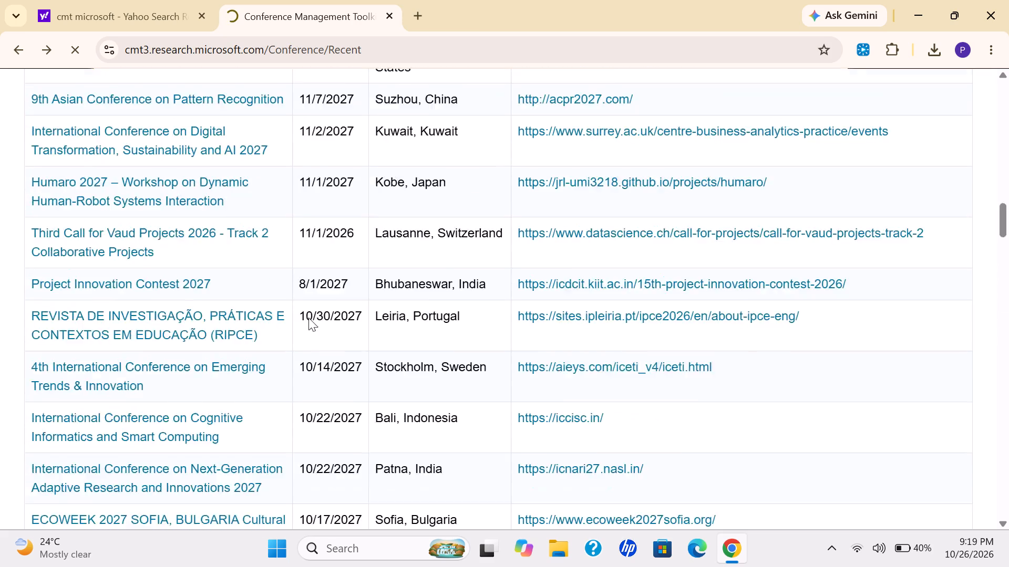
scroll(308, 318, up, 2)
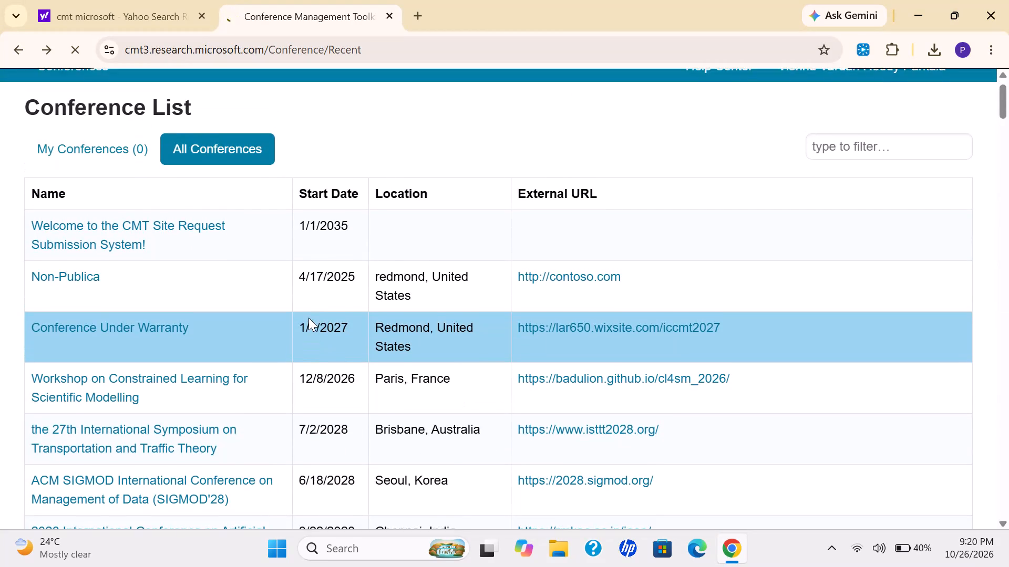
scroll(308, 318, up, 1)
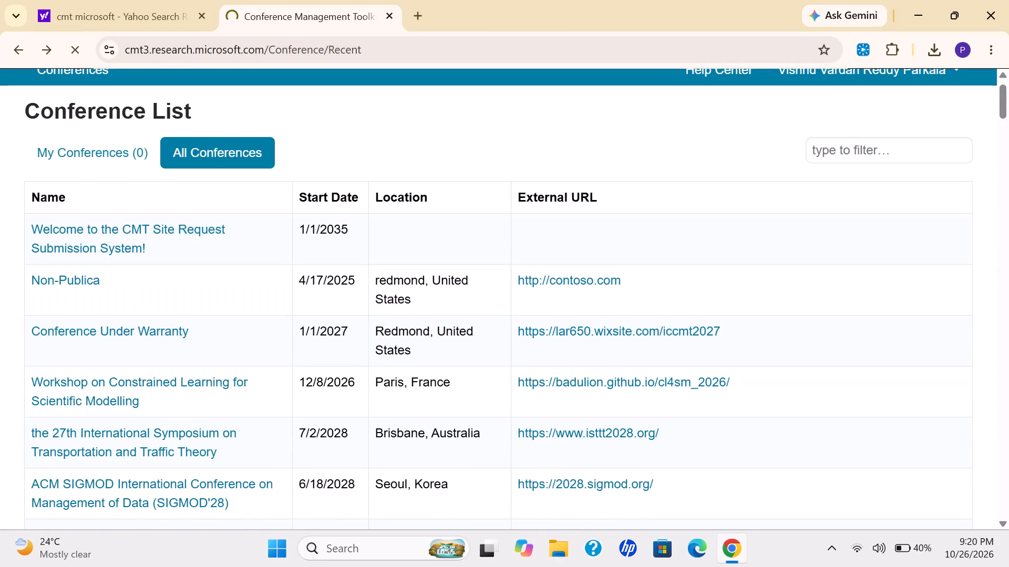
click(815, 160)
Expand the Conference List from its end to show all available conferences.
scroll(815, 160, down, 2)
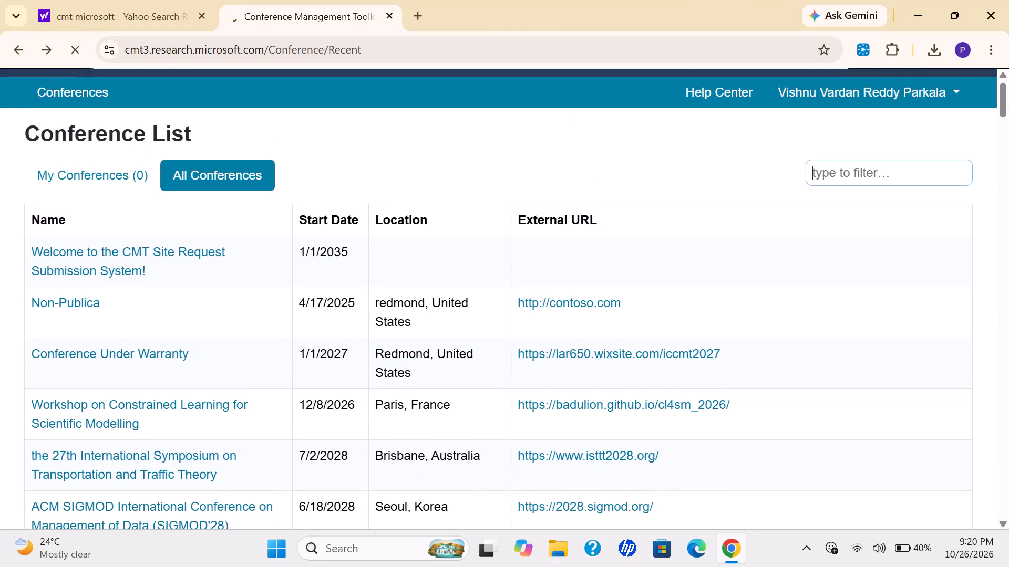
scroll(815, 160, down, 7)
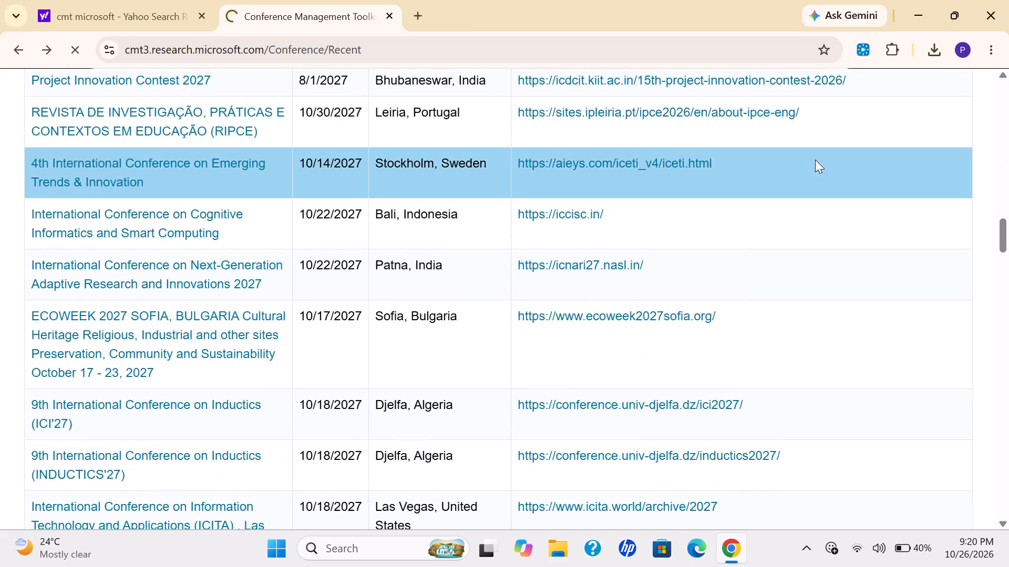
scroll(815, 160, down, 4)
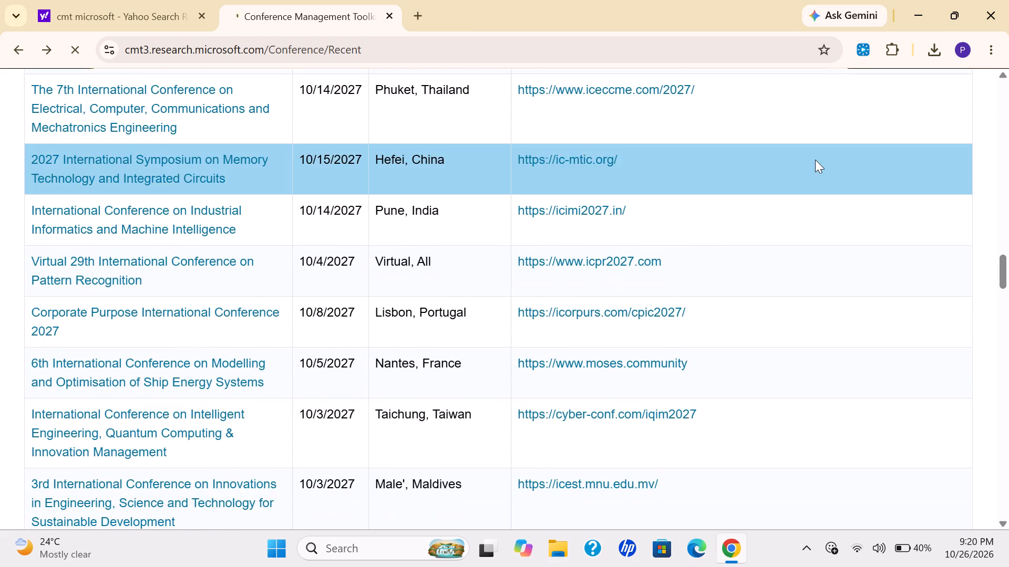
scroll(815, 160, down, 10)
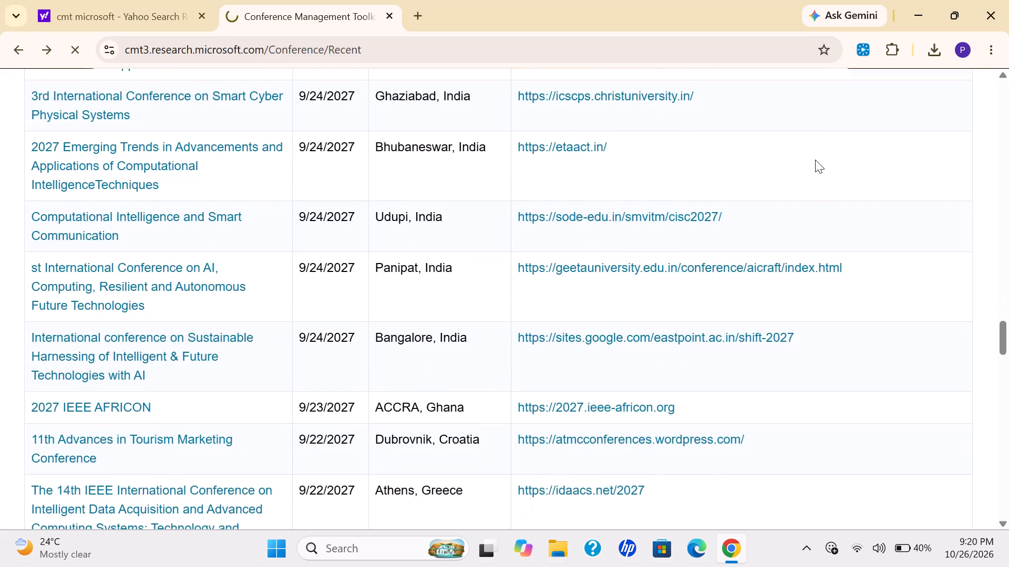
scroll(815, 160, down, 6)
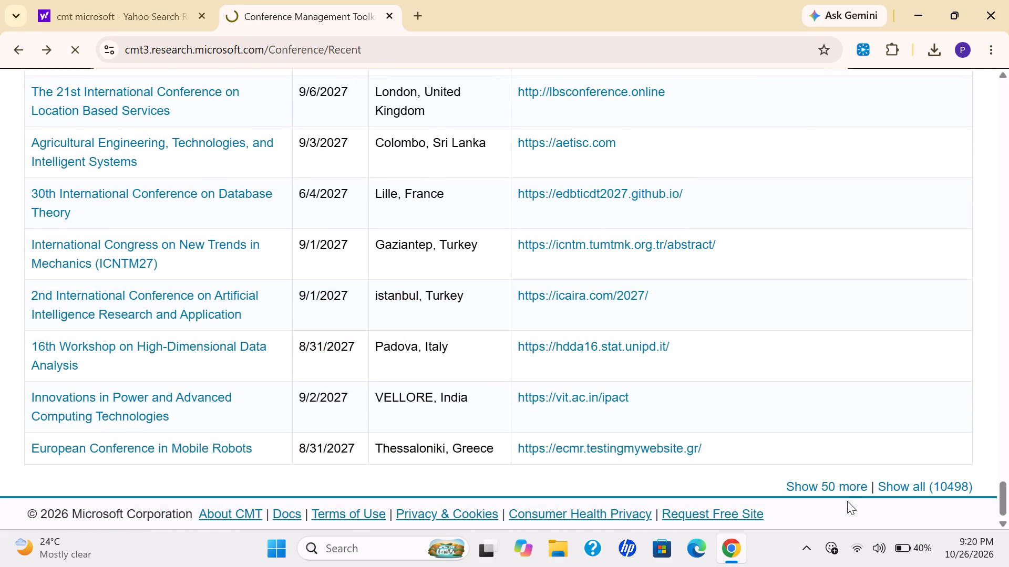
click(912, 488)
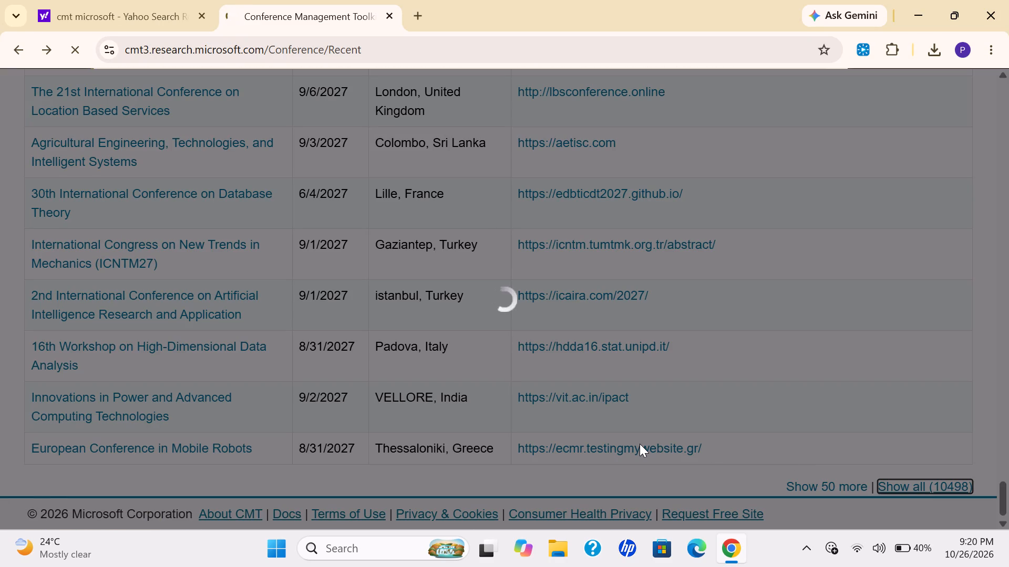
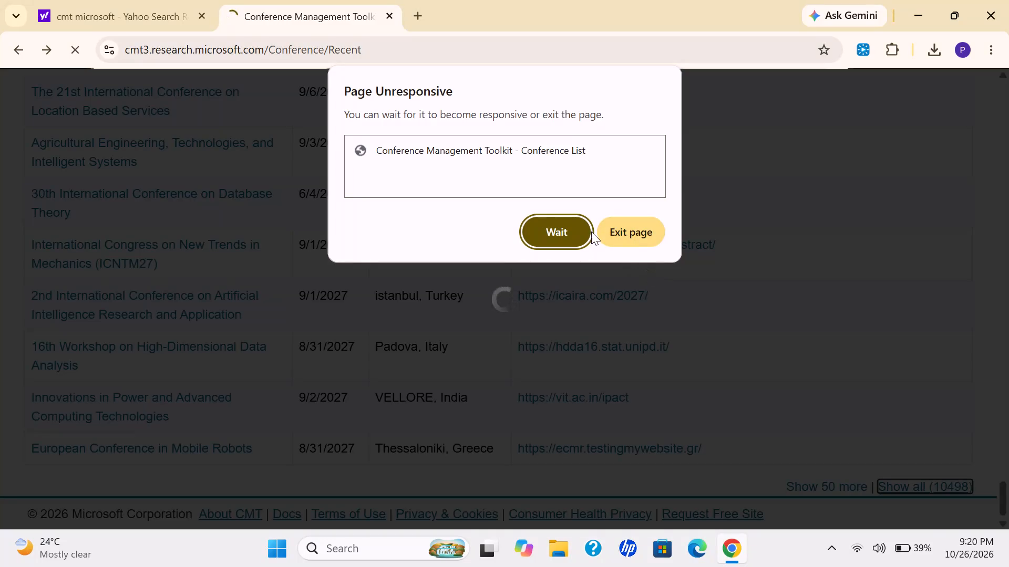
Wait for the unresponsive Conference List page, then exit it and reload it.
click(568, 237)
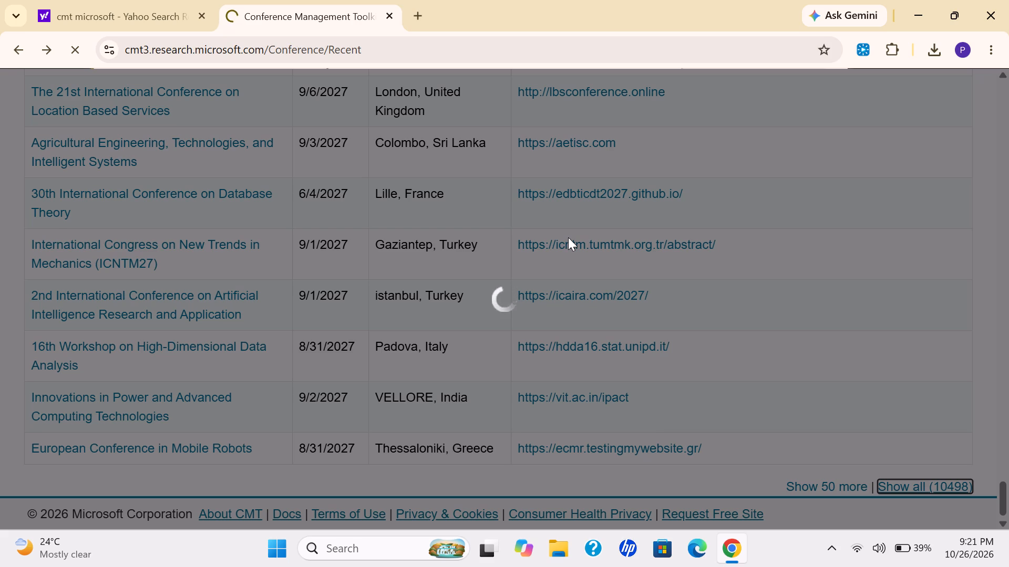
click(568, 237)
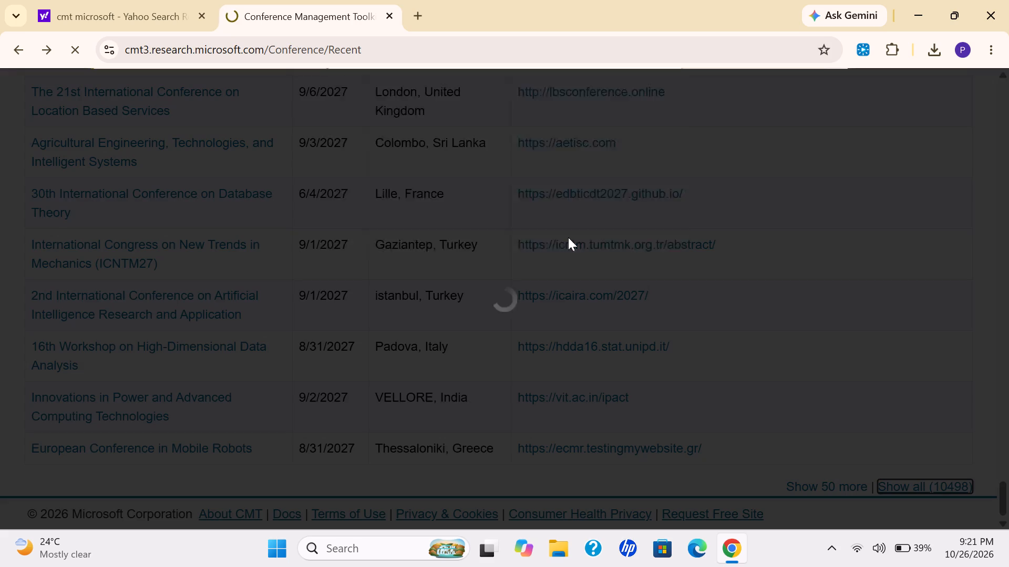
click(632, 236)
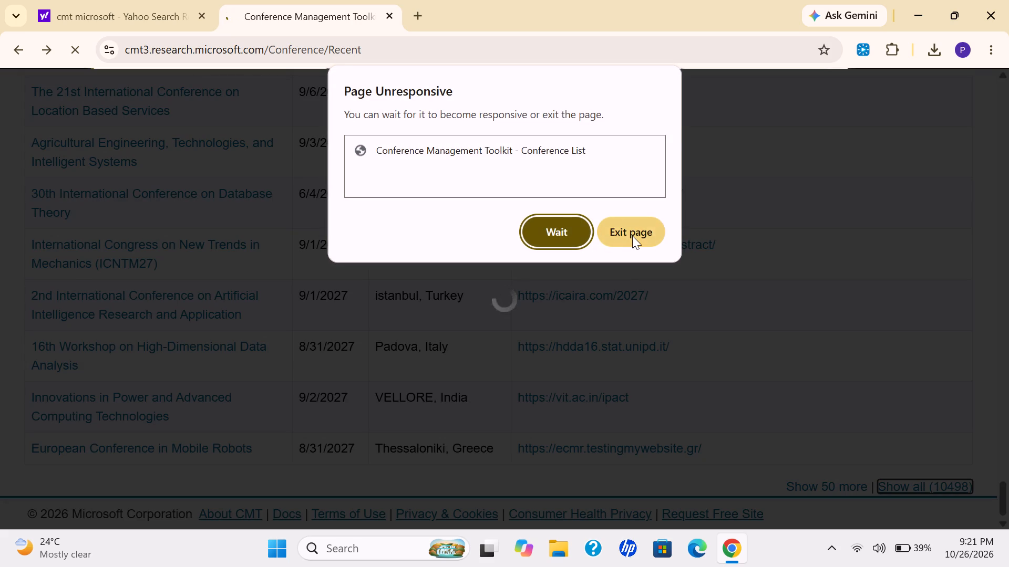
click(717, 329)
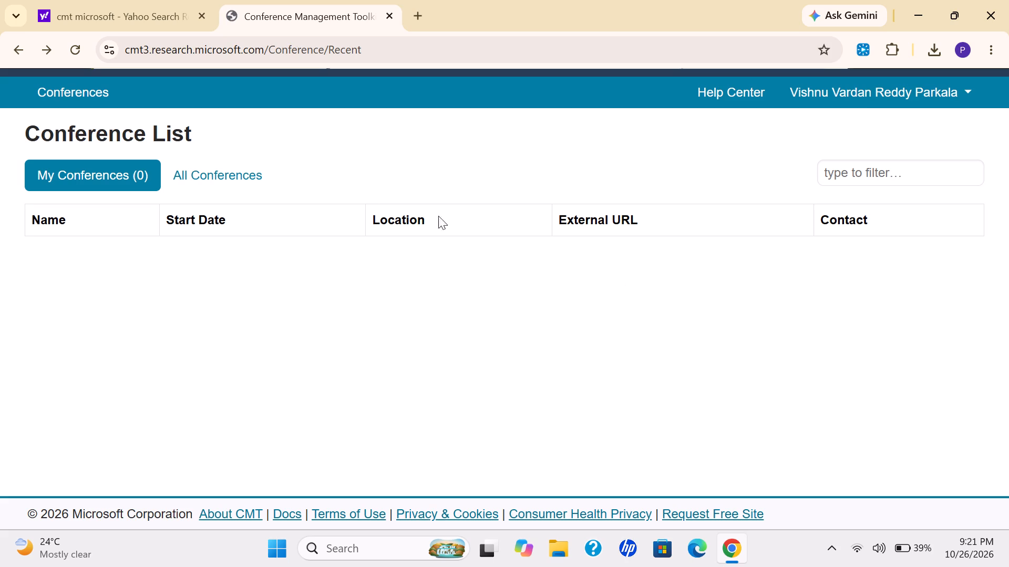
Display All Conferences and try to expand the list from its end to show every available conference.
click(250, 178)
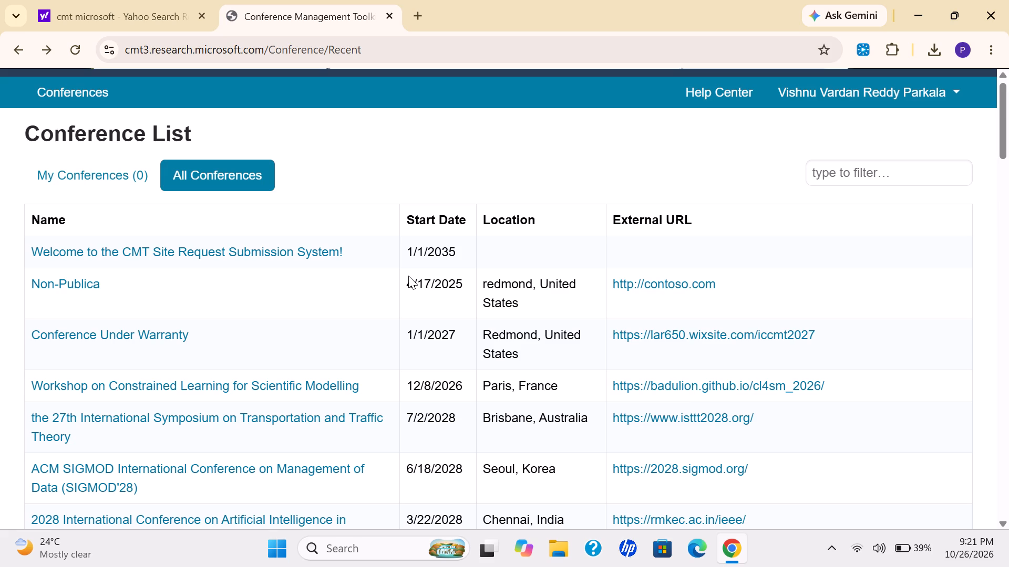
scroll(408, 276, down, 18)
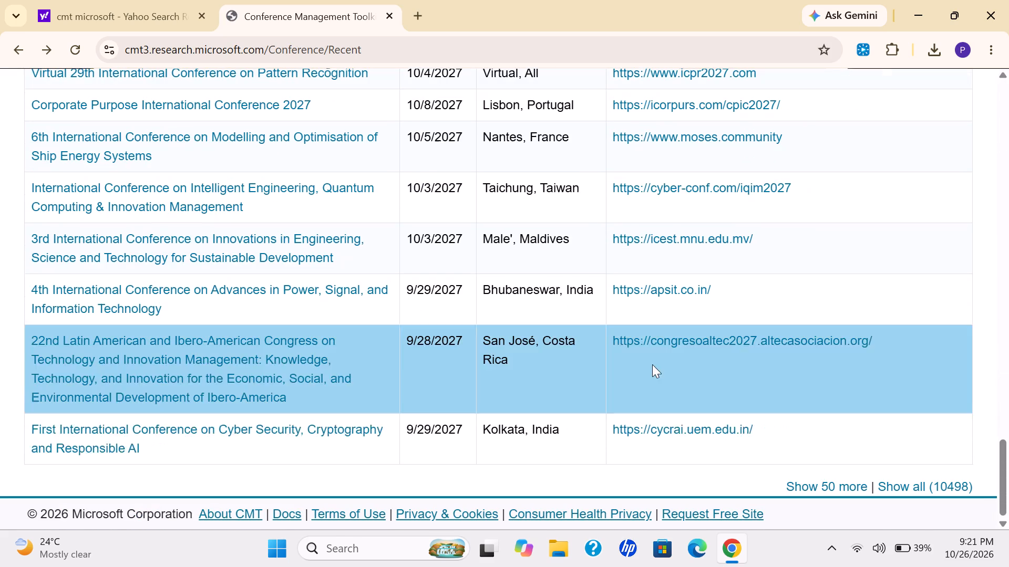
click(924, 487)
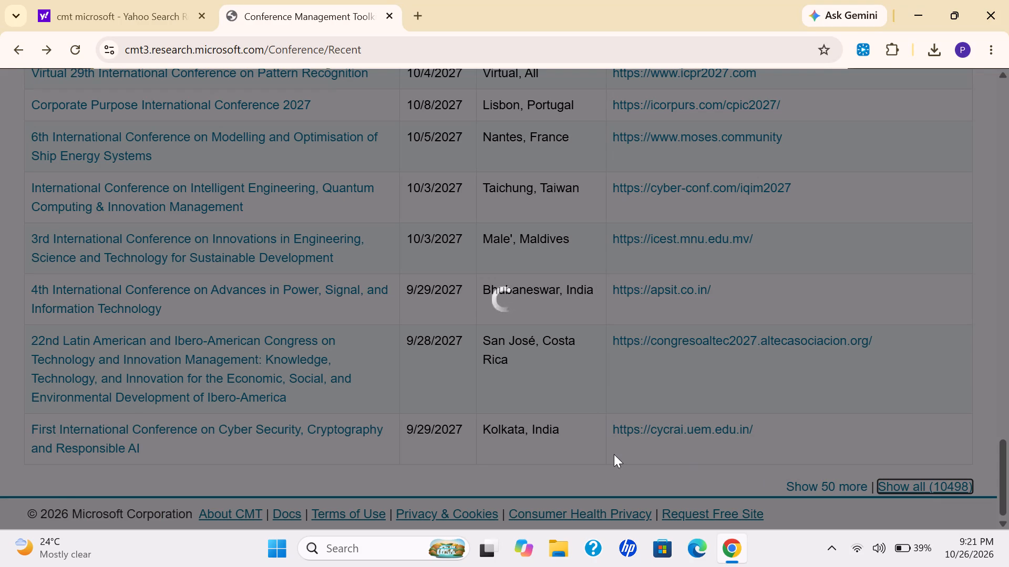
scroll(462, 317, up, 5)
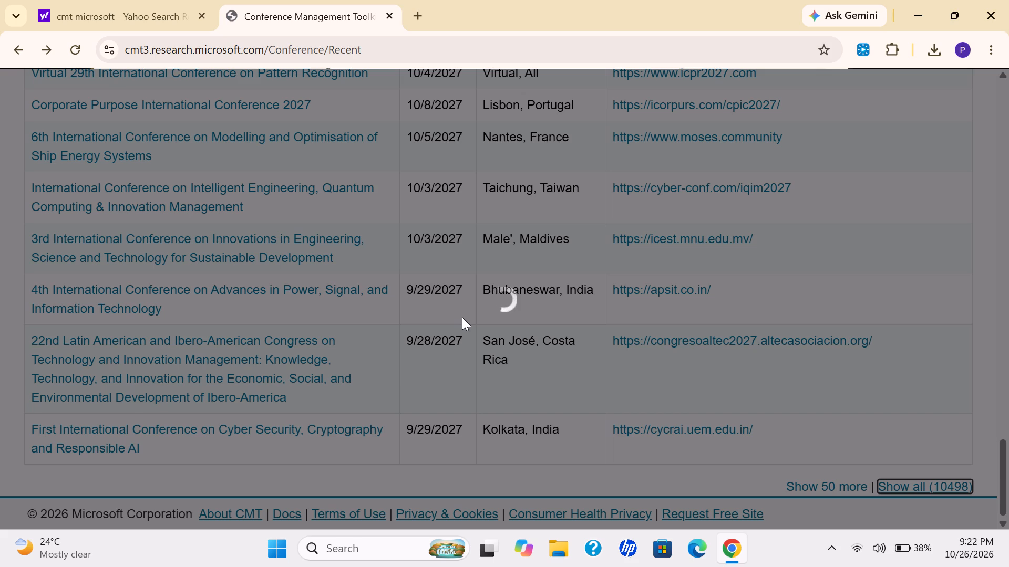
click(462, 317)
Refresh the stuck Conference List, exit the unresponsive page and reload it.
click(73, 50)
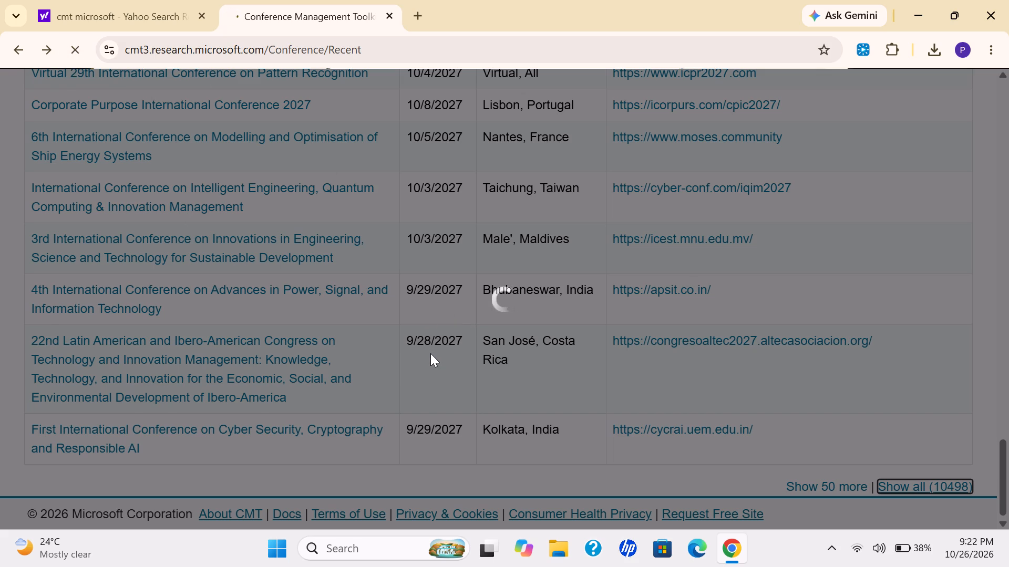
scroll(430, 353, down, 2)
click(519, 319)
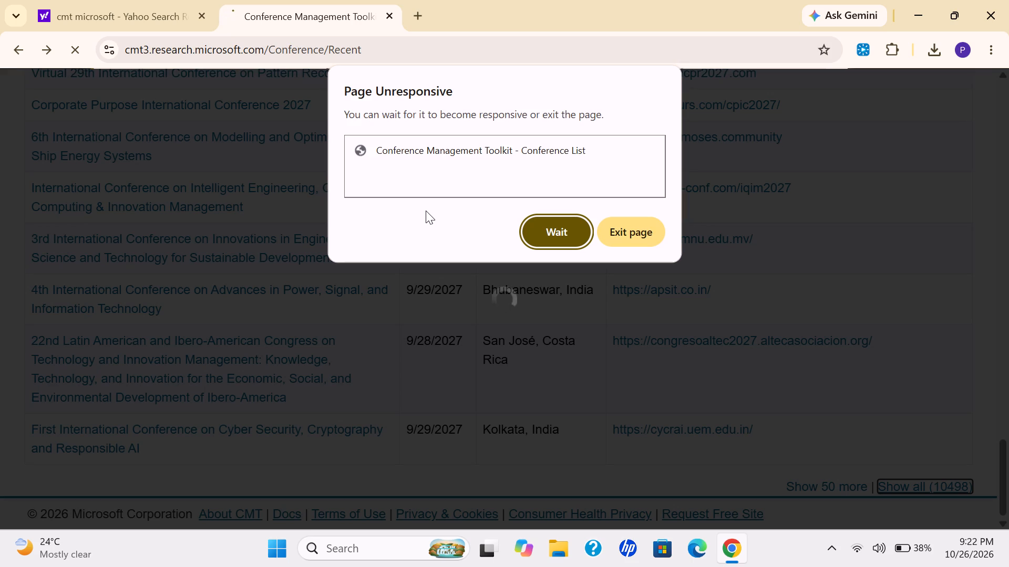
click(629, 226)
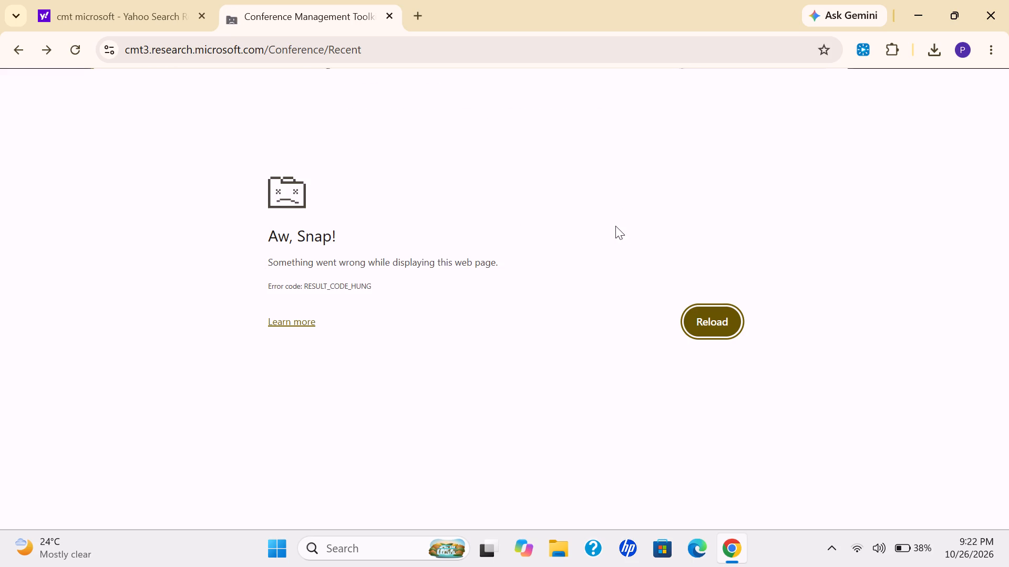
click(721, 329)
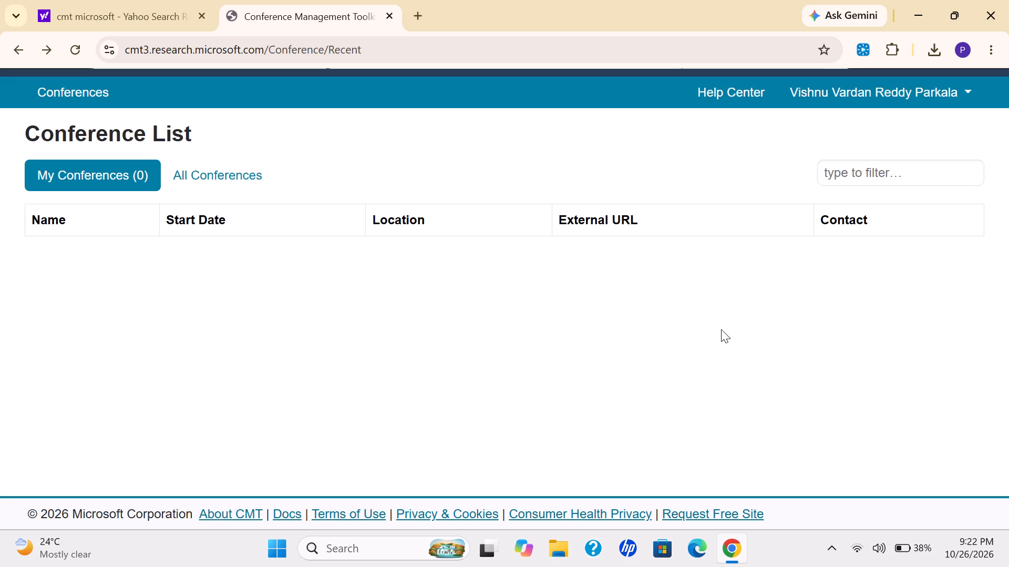
Display All Conferences and extend the list four times by 50 more entries each.
click(255, 174)
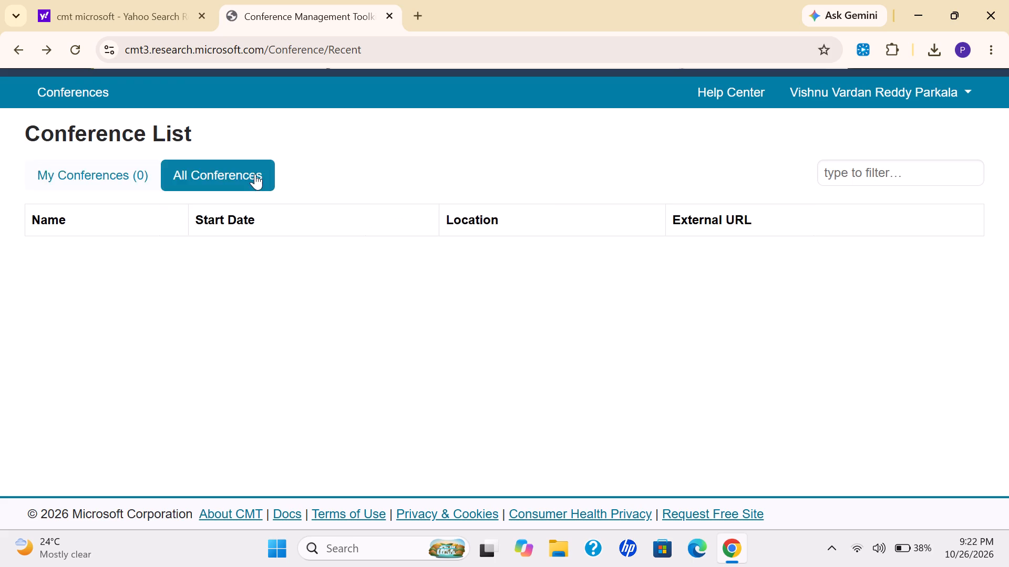
scroll(430, 276, down, 12)
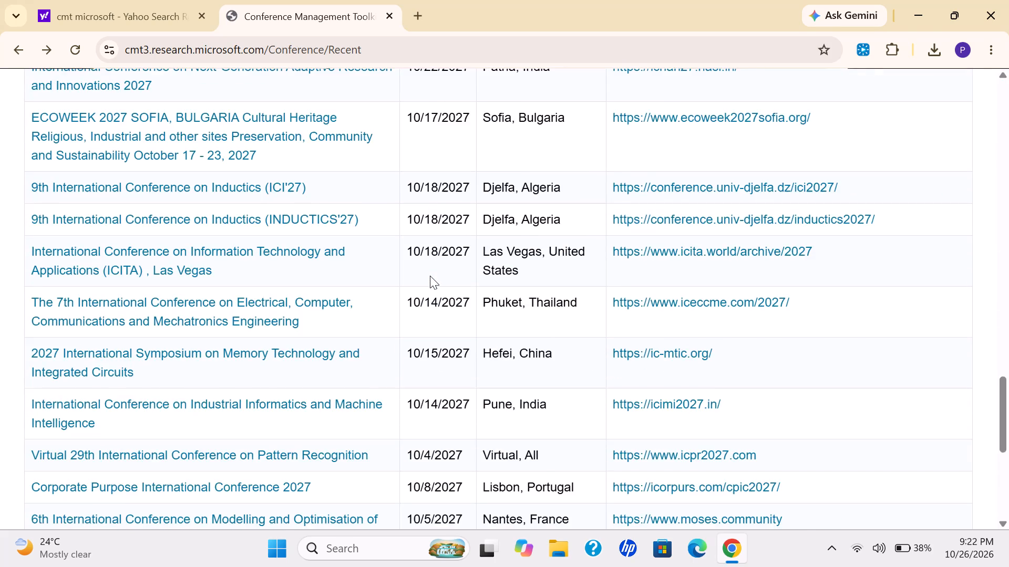
scroll(430, 276, down, 2)
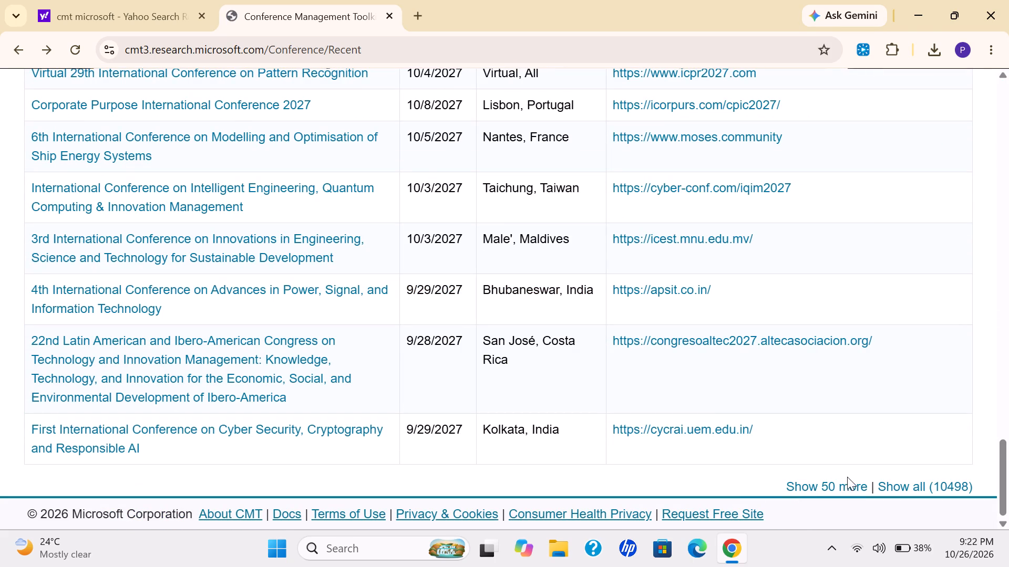
click(848, 484)
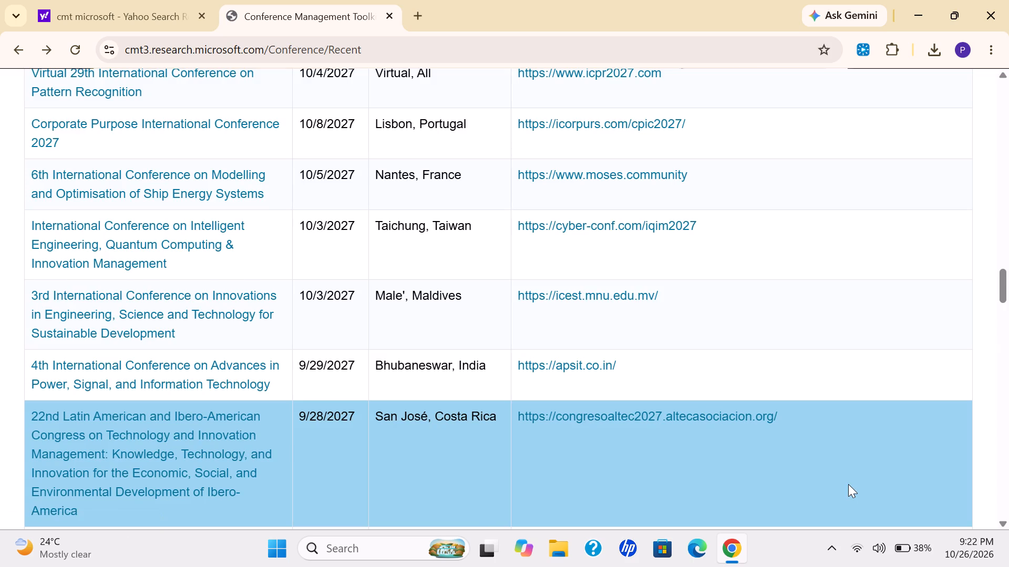
scroll(848, 484, down, 14)
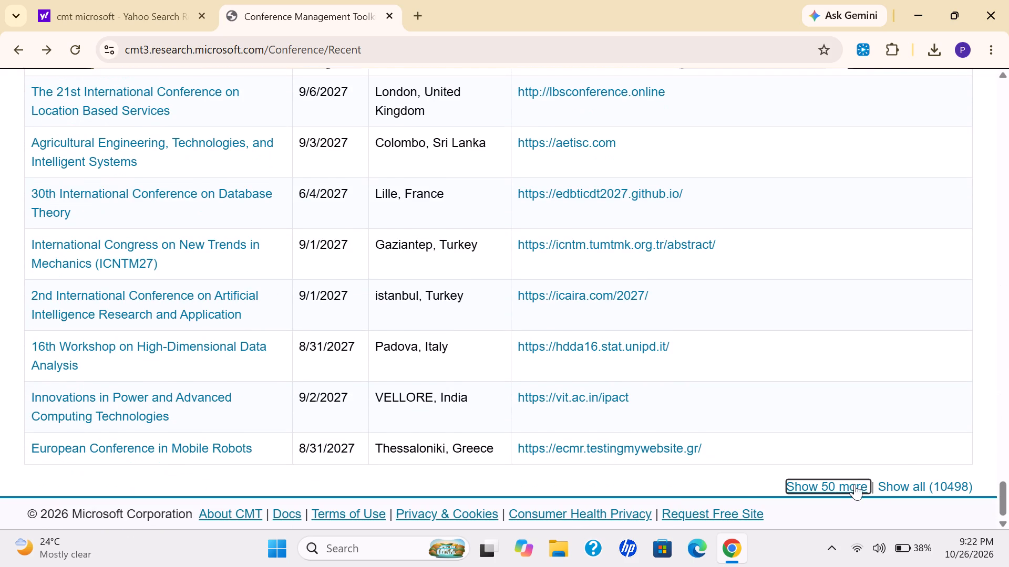
click(862, 486)
scroll(735, 376, down, 5)
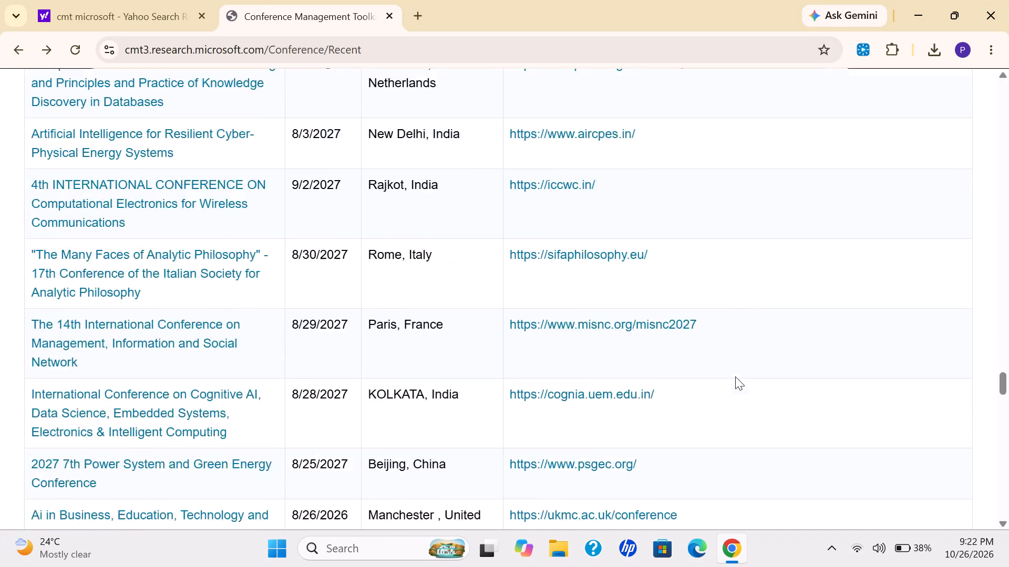
scroll(735, 376, down, 17)
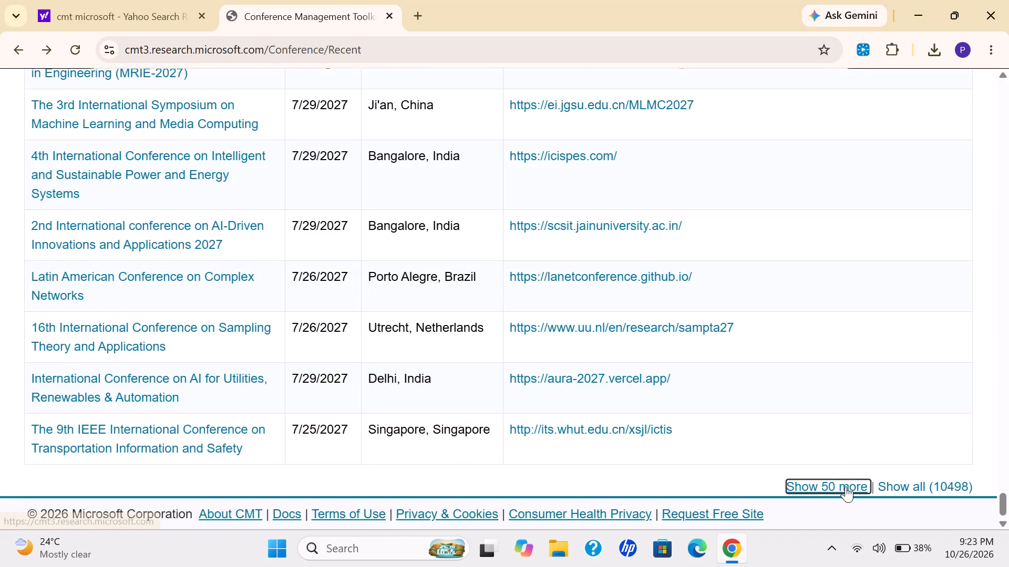
click(846, 486)
scroll(628, 369, down, 8)
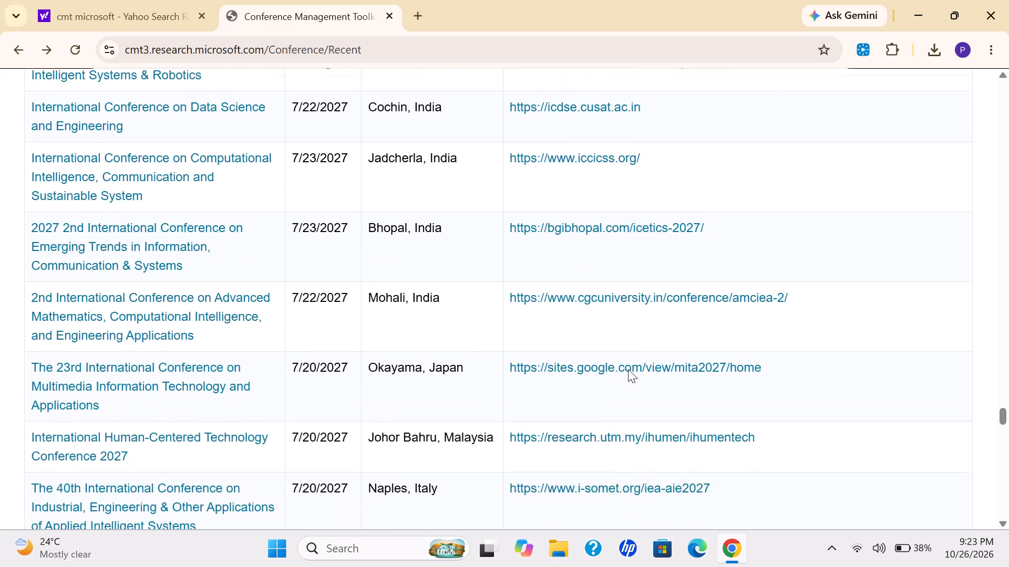
scroll(628, 369, down, 16)
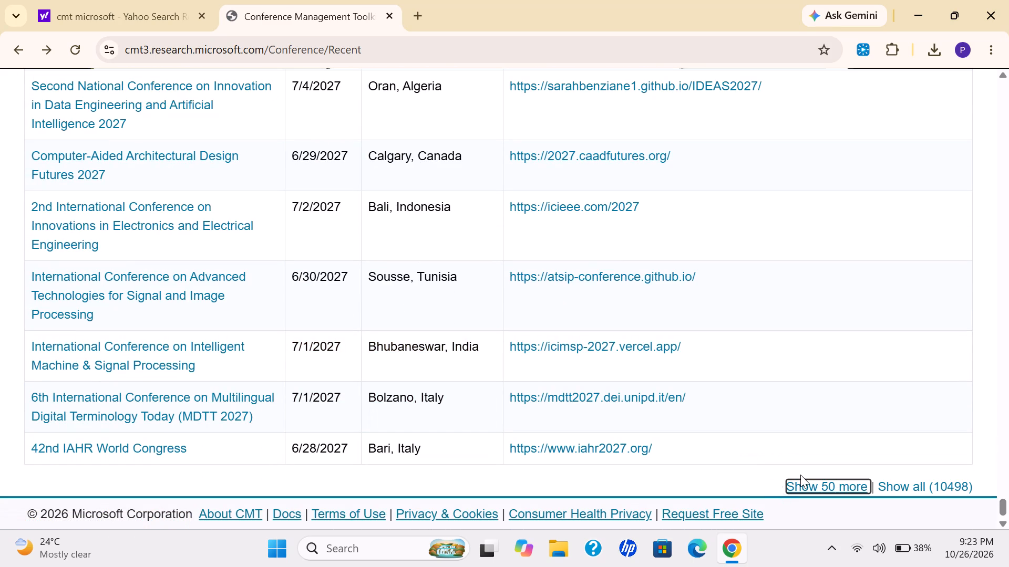
drag(800, 475, 805, 483)
click(805, 483)
Browse the extended list's names, start dates, locations and URLs down to mid-June 2027, then return to the December 2027 entries.
scroll(655, 358, down, 5)
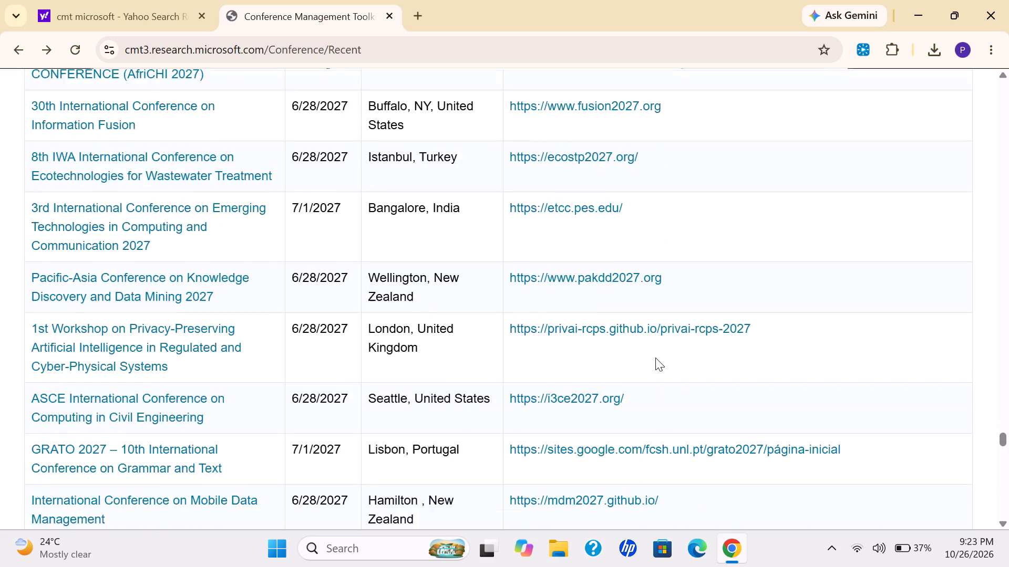
scroll(655, 358, down, 16)
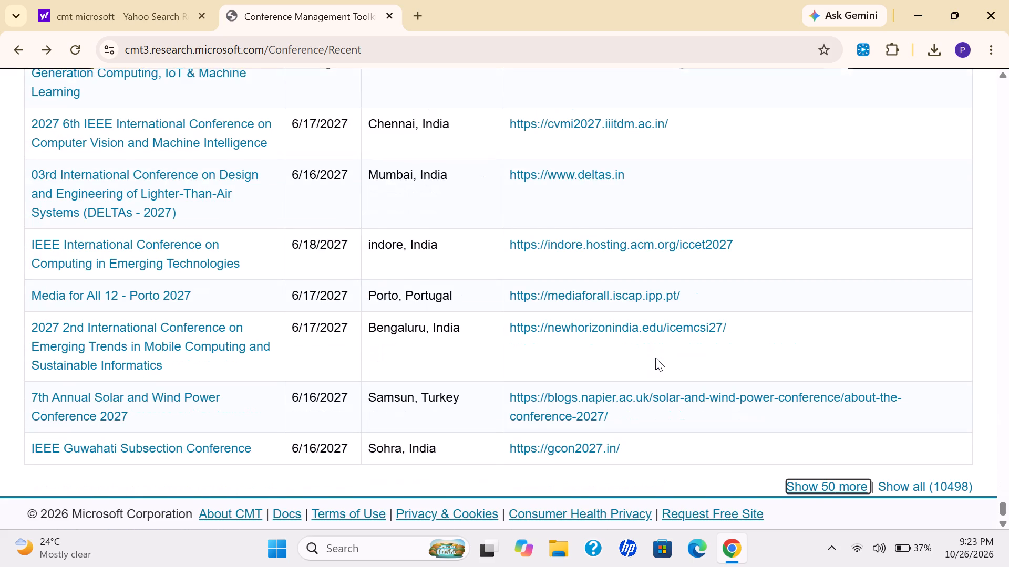
scroll(655, 358, up, 6)
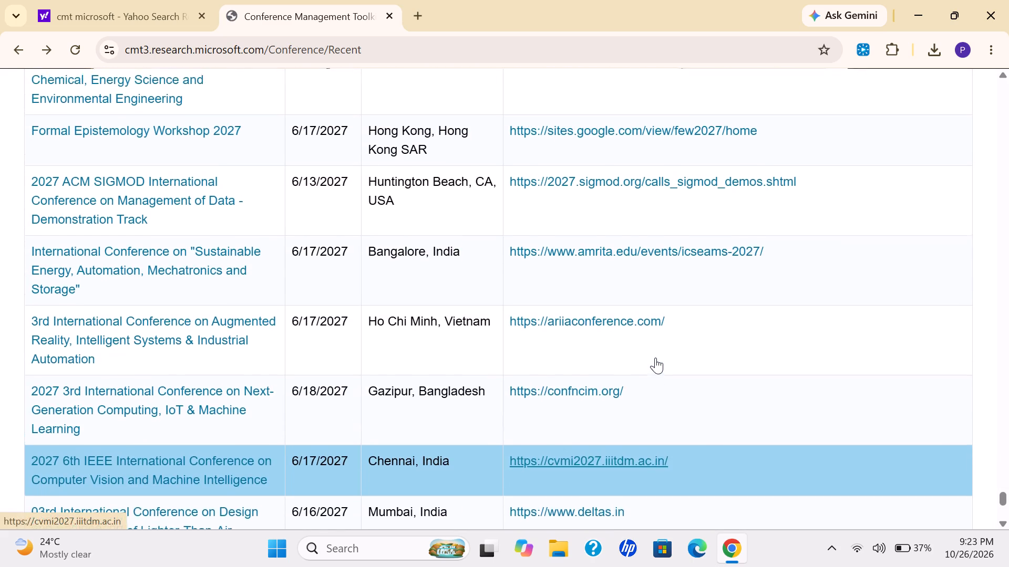
scroll(655, 358, up, 14)
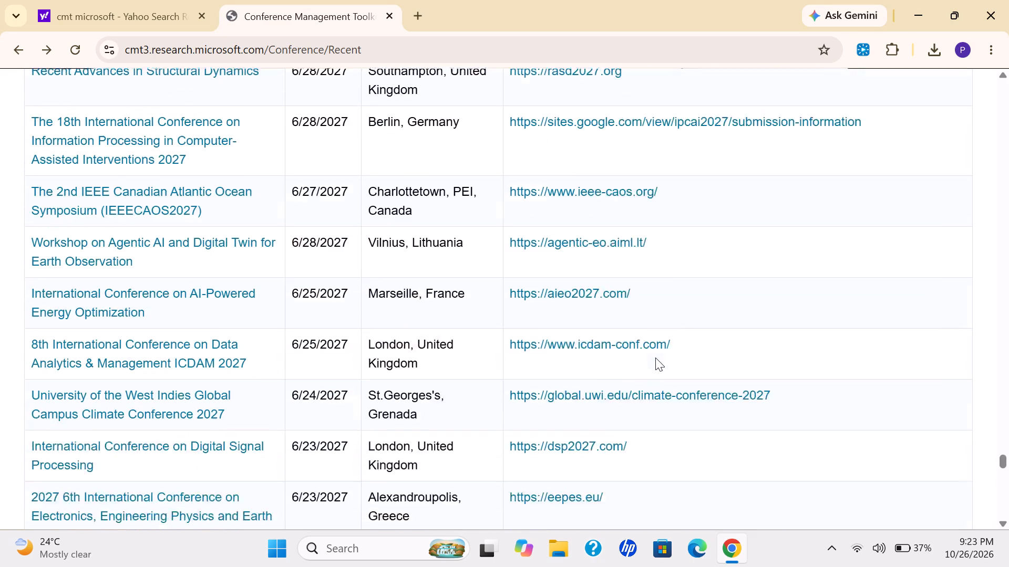
scroll(655, 358, up, 13)
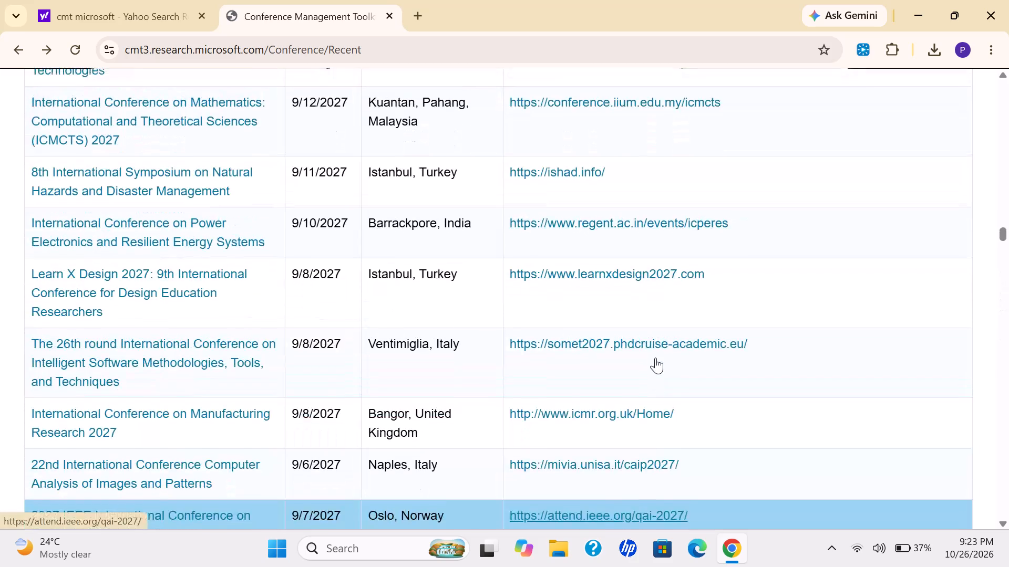
scroll(655, 358, up, 10)
scroll(655, 358, down, 2)
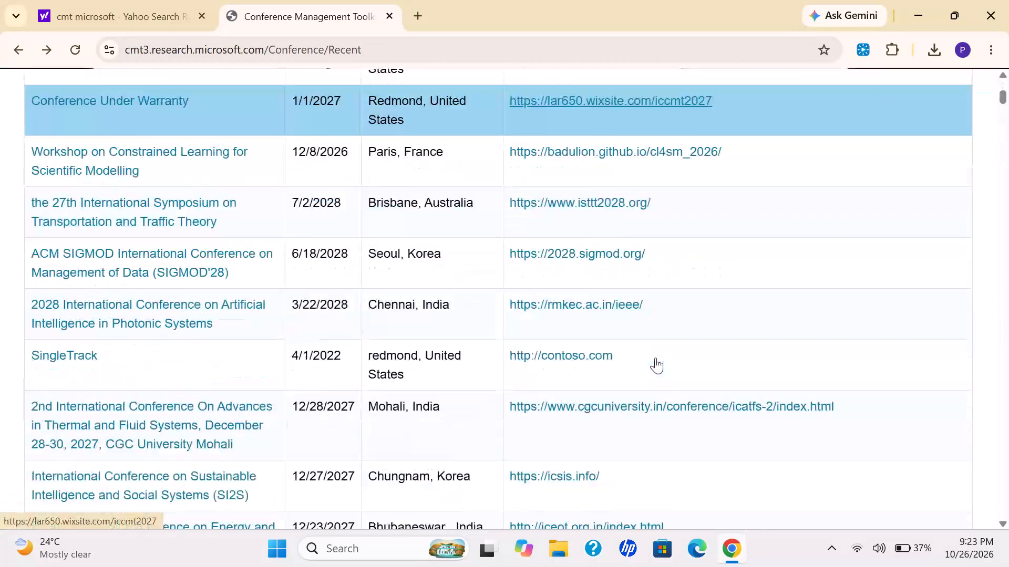
scroll(655, 358, down, 2)
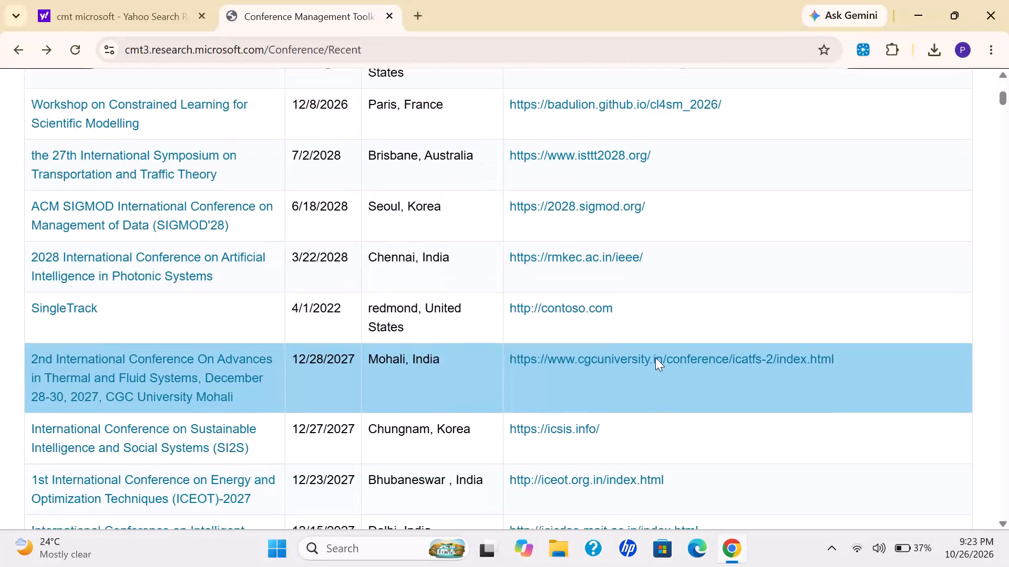
scroll(655, 358, down, 2)
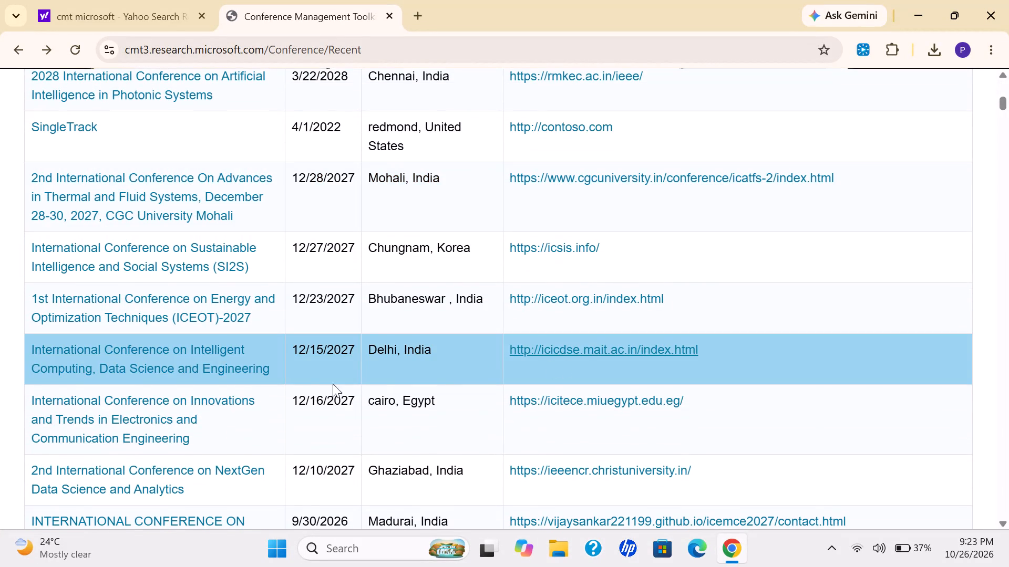
View the Author Console of the International Conference on Innovations and Trends in Electronics and Communication Engineering, then return to the Conference List.
click(195, 398)
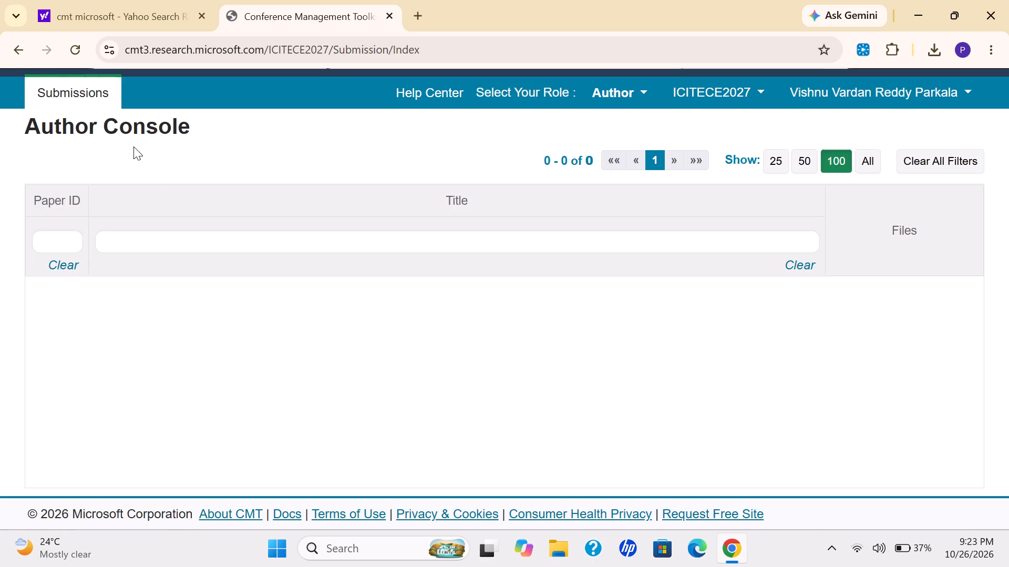
click(20, 50)
View the Author Console of the 2nd International Conference on NextGen Data Science and Analytics, then return to the Conference List.
scroll(223, 259, down, 3)
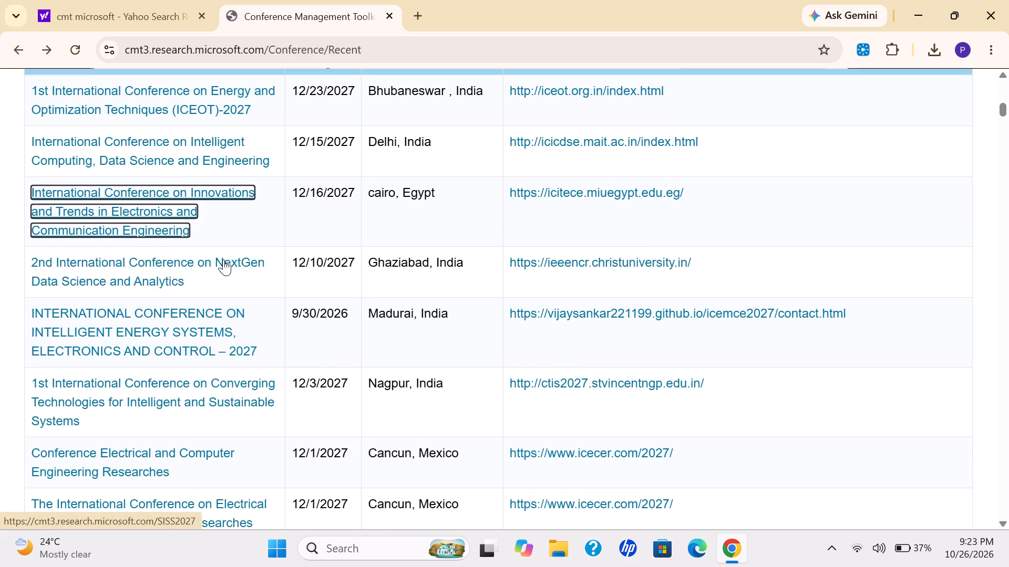
click(223, 259)
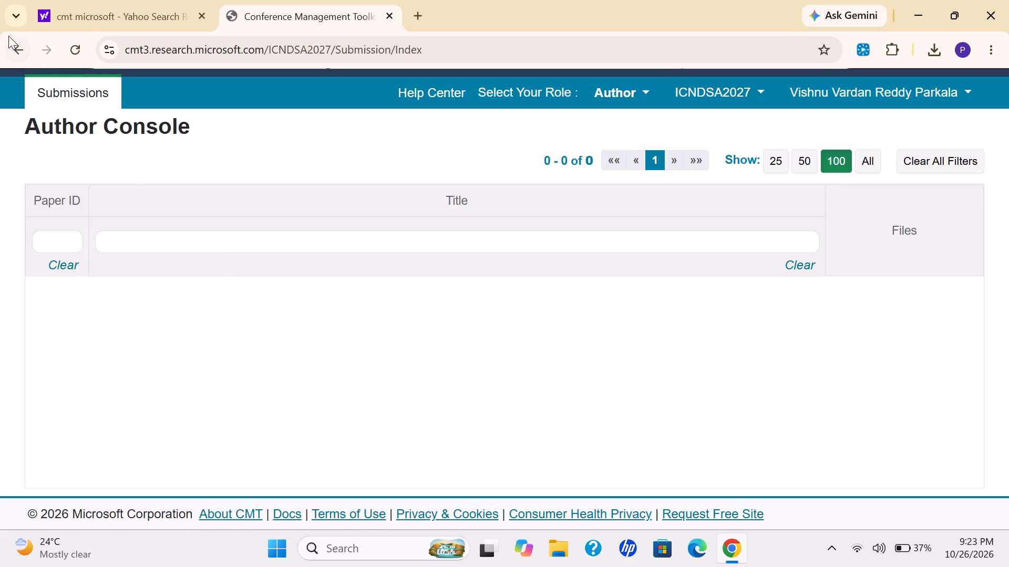
drag(8, 36, 14, 39)
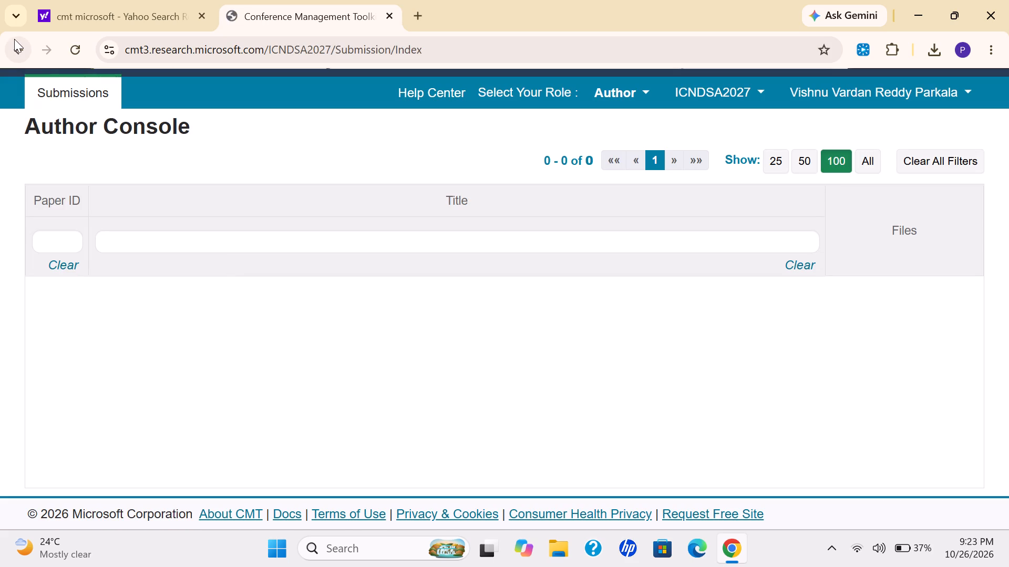
click(15, 50)
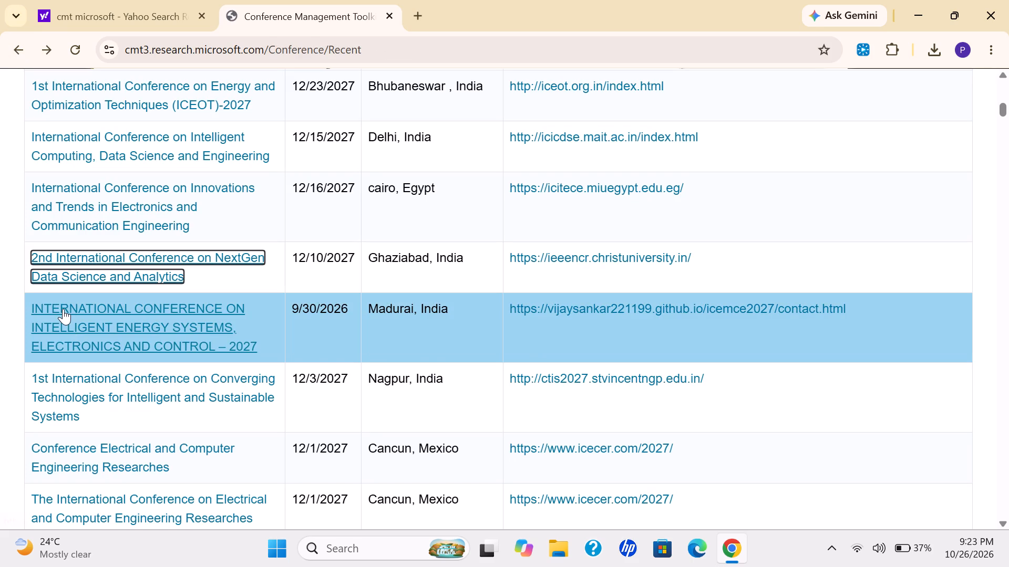
View the author information form of the International Conference on Intelligent Energy Systems, Electronics and Control – 2027, then return to the Conference List.
click(63, 309)
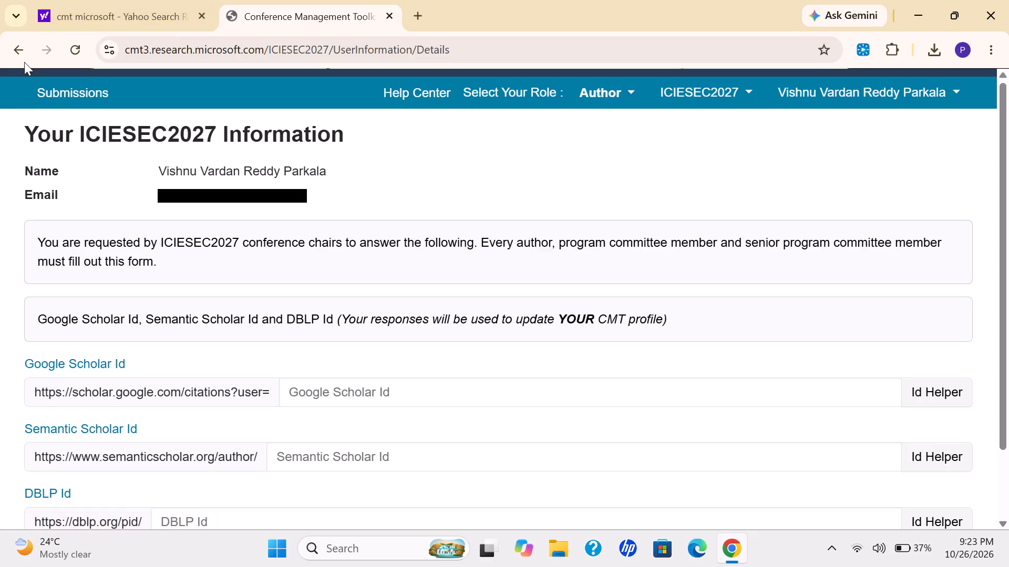
click(12, 54)
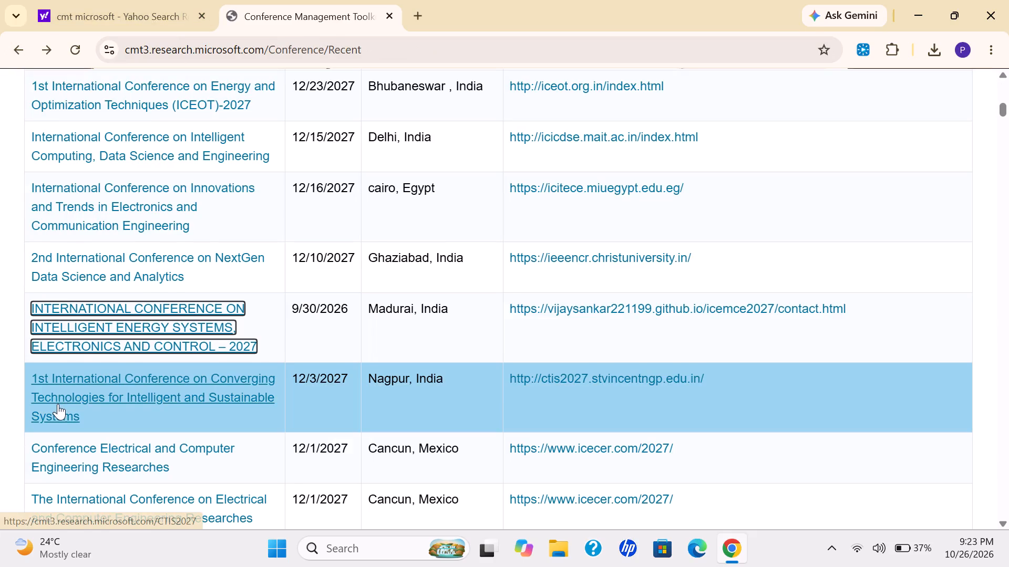
View the Author Console of Conference Electrical and Computer Engineering Researches, then return to the Conference List.
scroll(58, 404, down, 1)
click(58, 404)
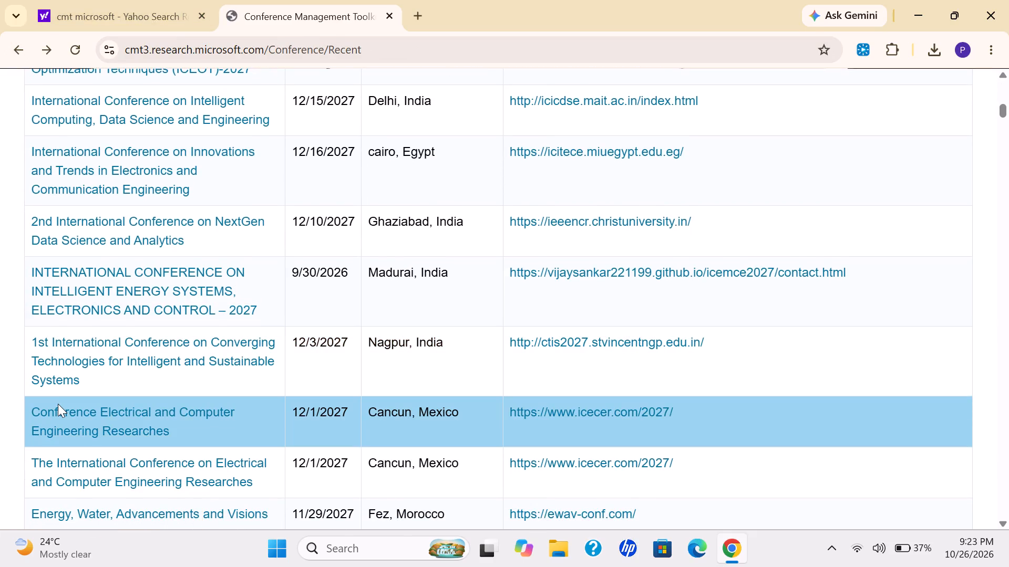
click(58, 415)
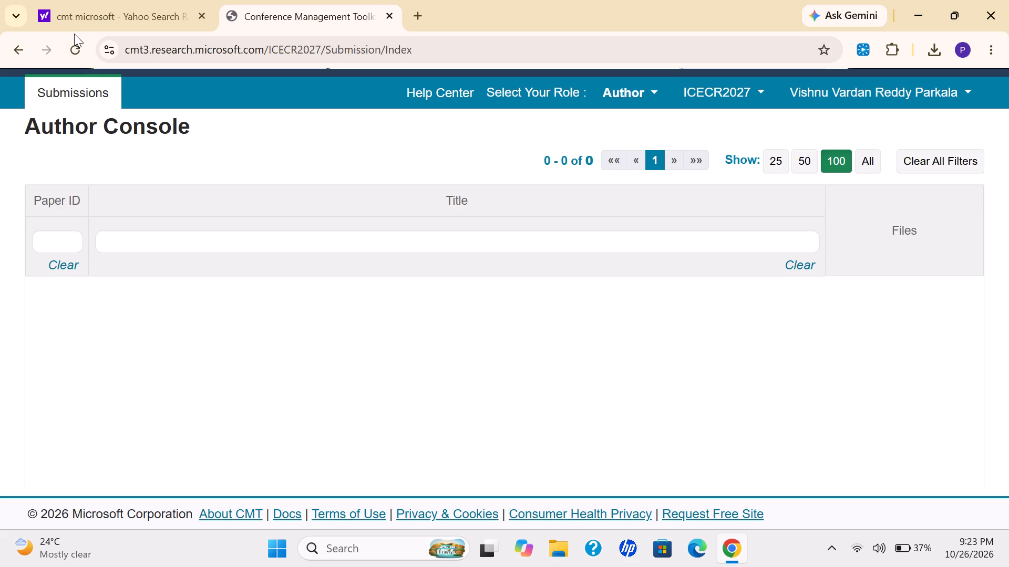
click(23, 47)
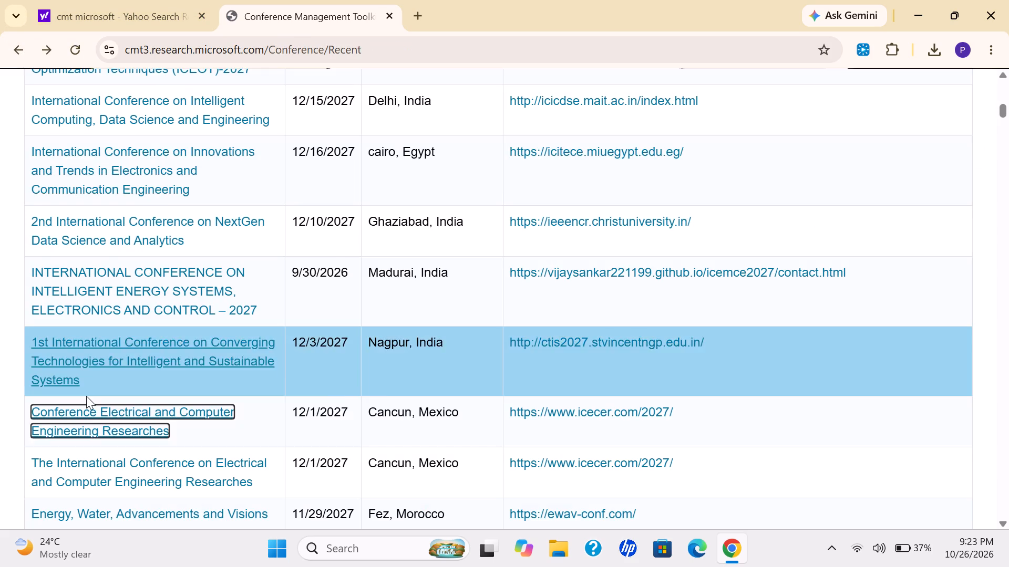
View the Author Console of Energy, Water, Advancements and Visions, then return to the Conference List.
scroll(86, 396, down, 2)
click(86, 396)
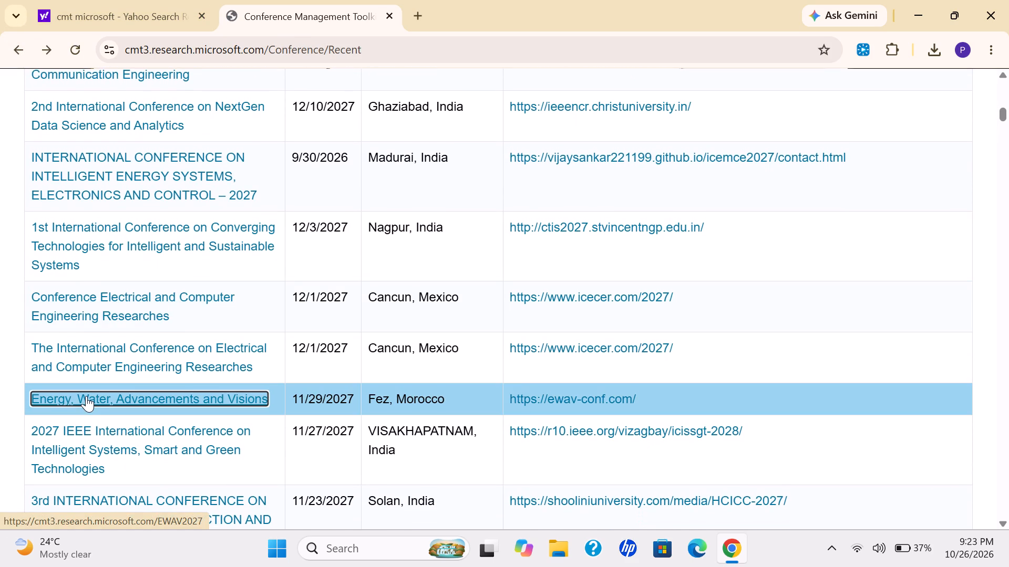
double_click(97, 398)
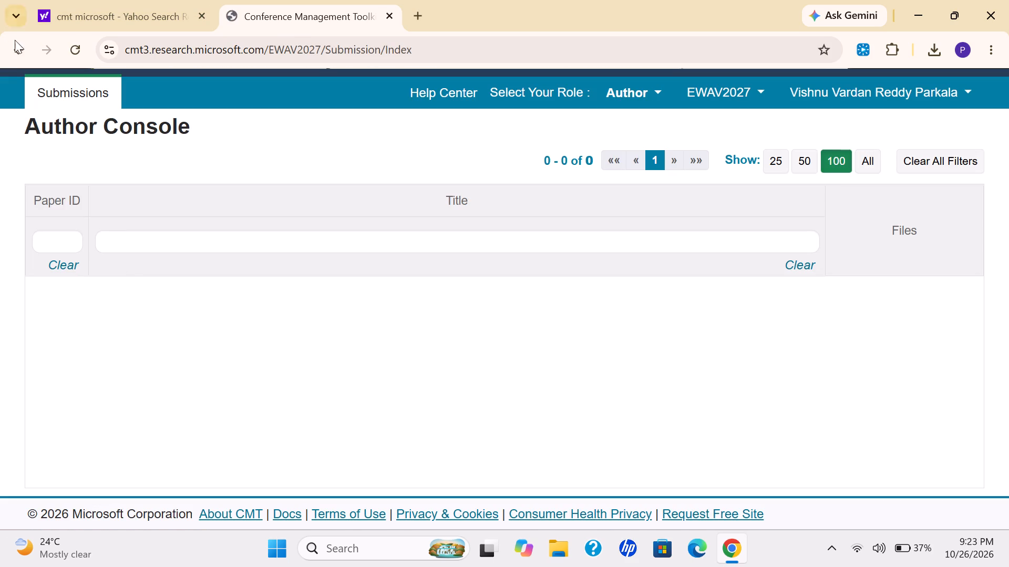
click(13, 55)
View the Author Console of the 2027 IEEE International Conference on Intelligent Systems, Smart and Green Technologies, then return to the Conference List.
scroll(84, 367, down, 1)
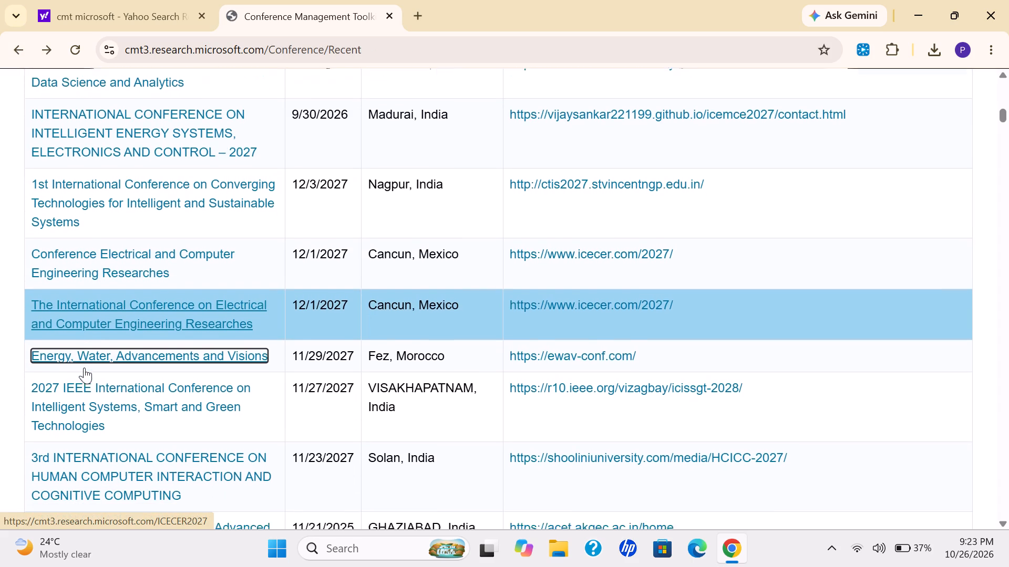
scroll(84, 367, down, 1)
click(84, 367)
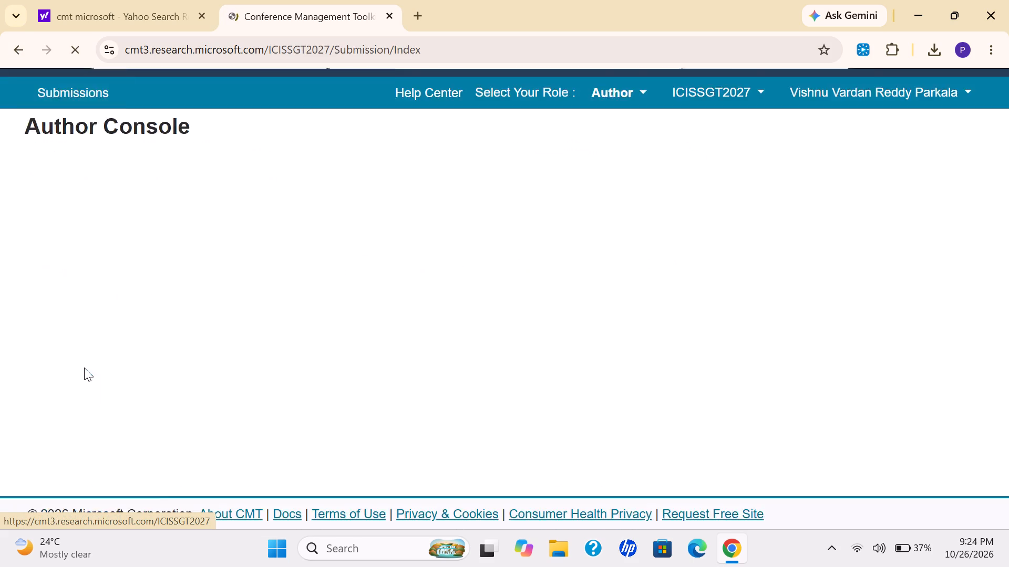
click(17, 41)
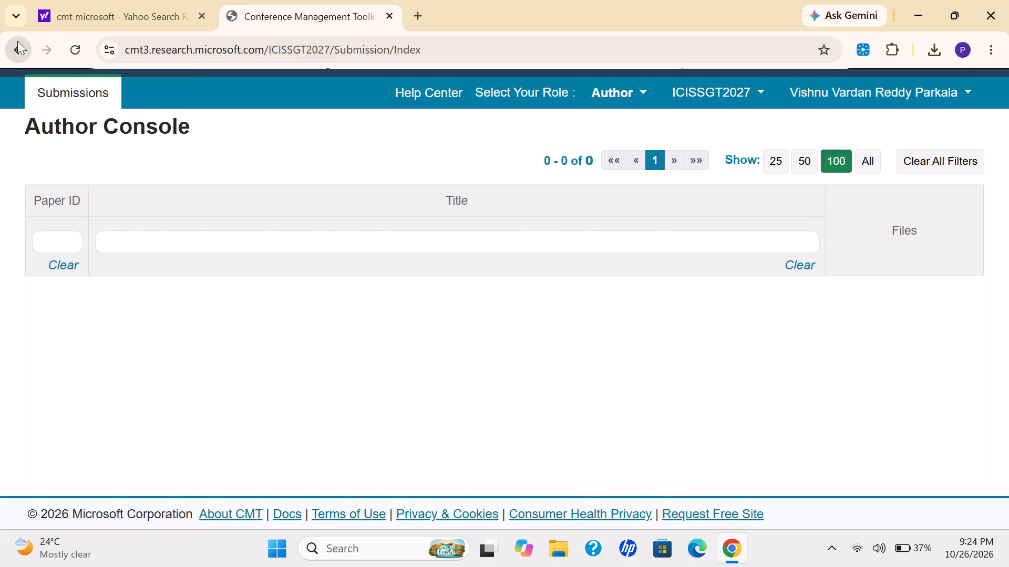
View the Author Console of the 2nd International Conference on Advanced Computing and Emerging Technologies (ACET), then return to the Conference List.
scroll(137, 438, down, 1)
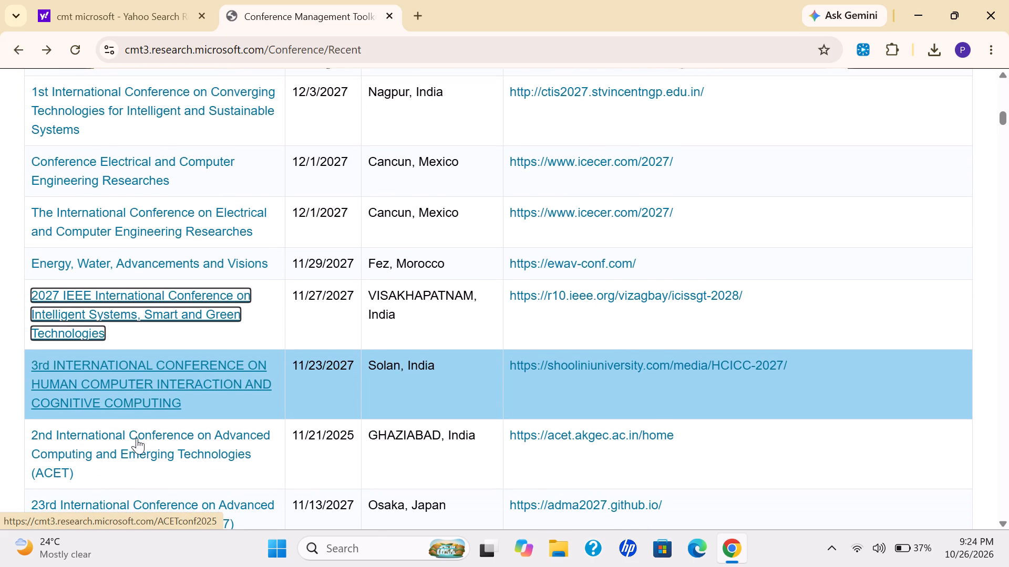
click(137, 438)
double_click(137, 440)
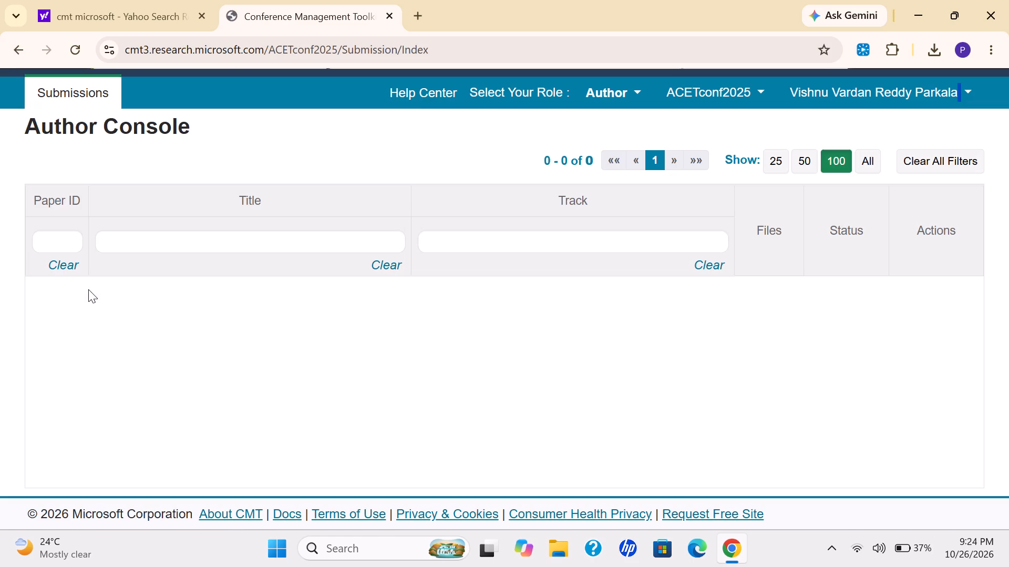
click(14, 49)
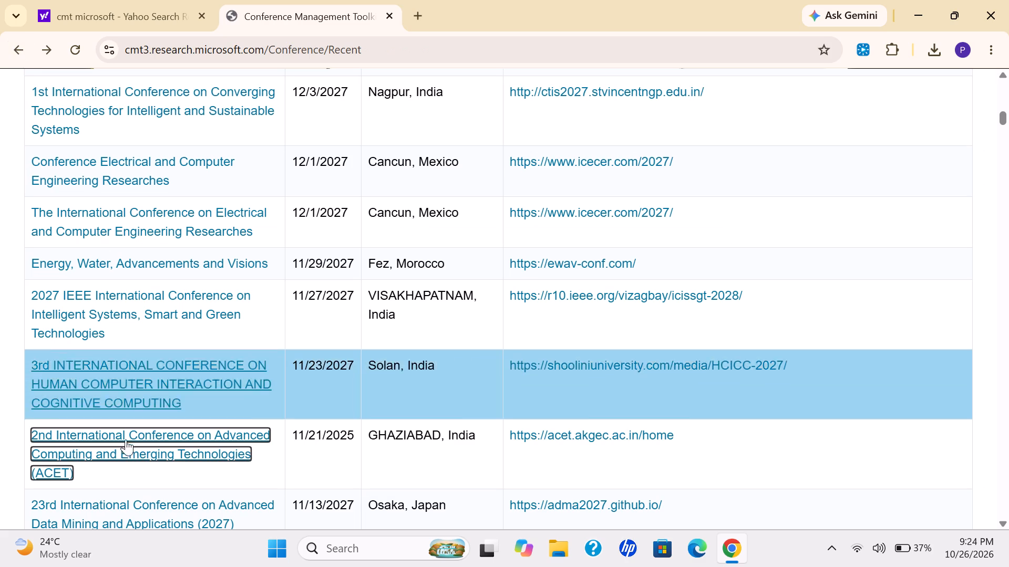
View the Author Console of the 23rd International Conference on Advanced Data Mining and Applications (2027), then return to the Conference List.
scroll(126, 443, down, 1)
double_click(126, 428)
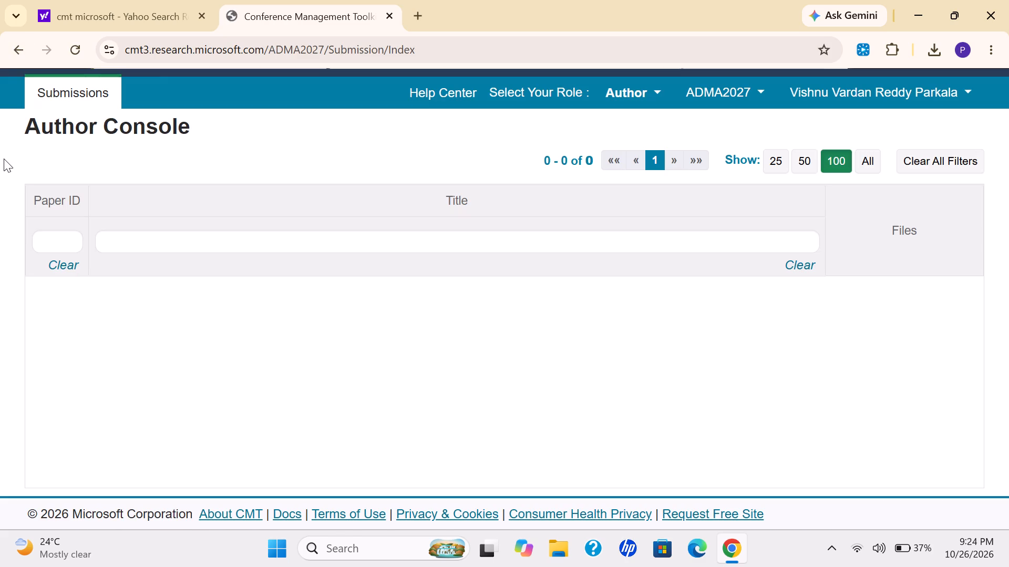
click(14, 51)
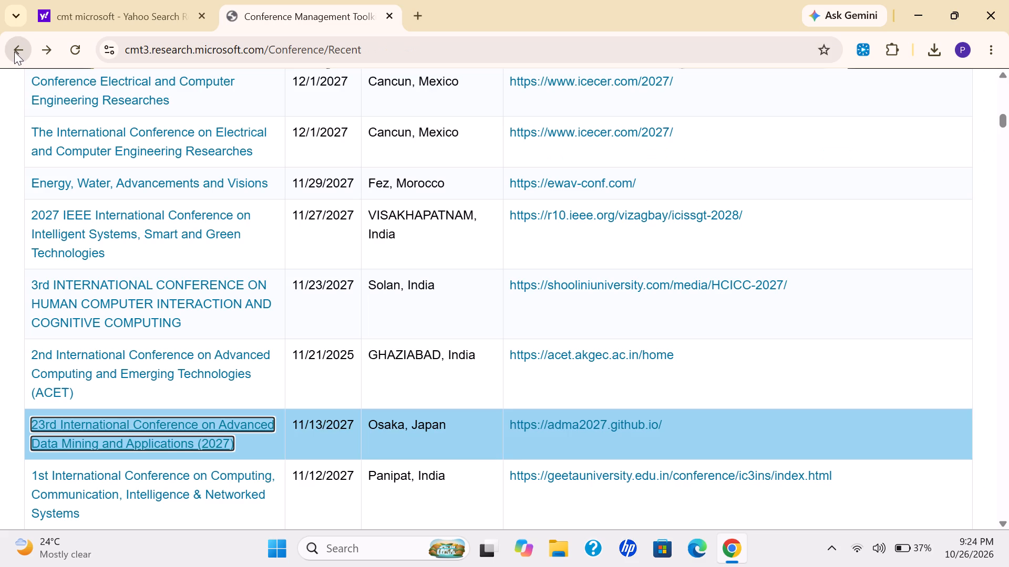
View the Author Console of the International Conference on Advanced Communications with Modern Circuits and Systems Technologies, then return to the Conference List.
scroll(107, 431, down, 2)
double_click(107, 431)
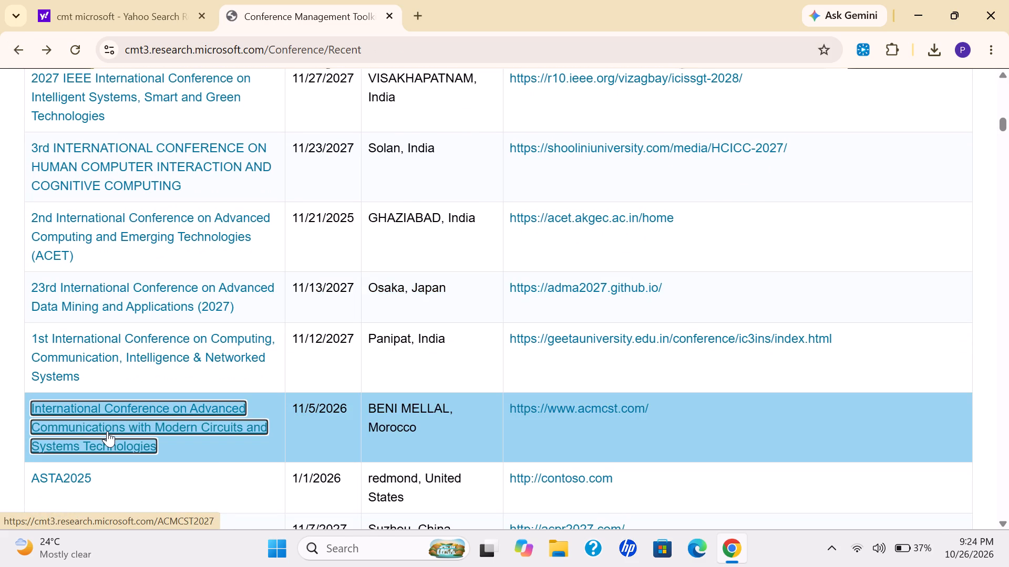
click(107, 431)
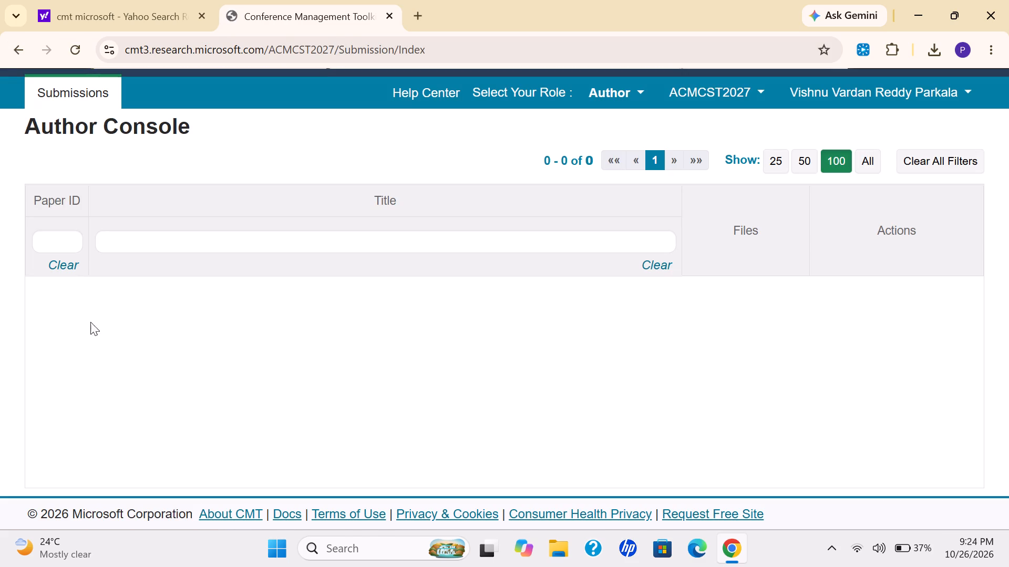
click(24, 53)
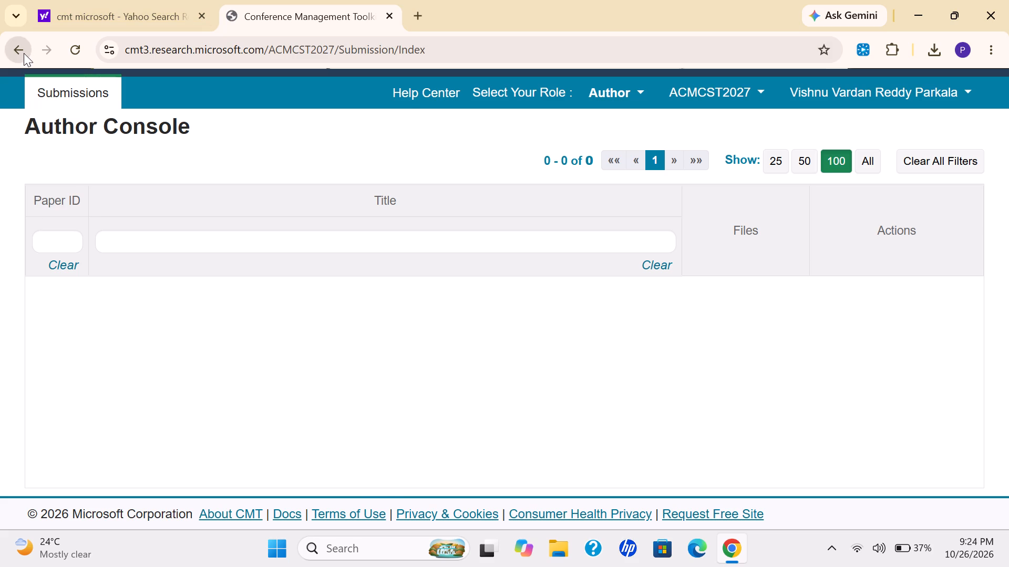
View the Author Console of ASTA2025, then return to the Conference List.
scroll(191, 451, down, 1)
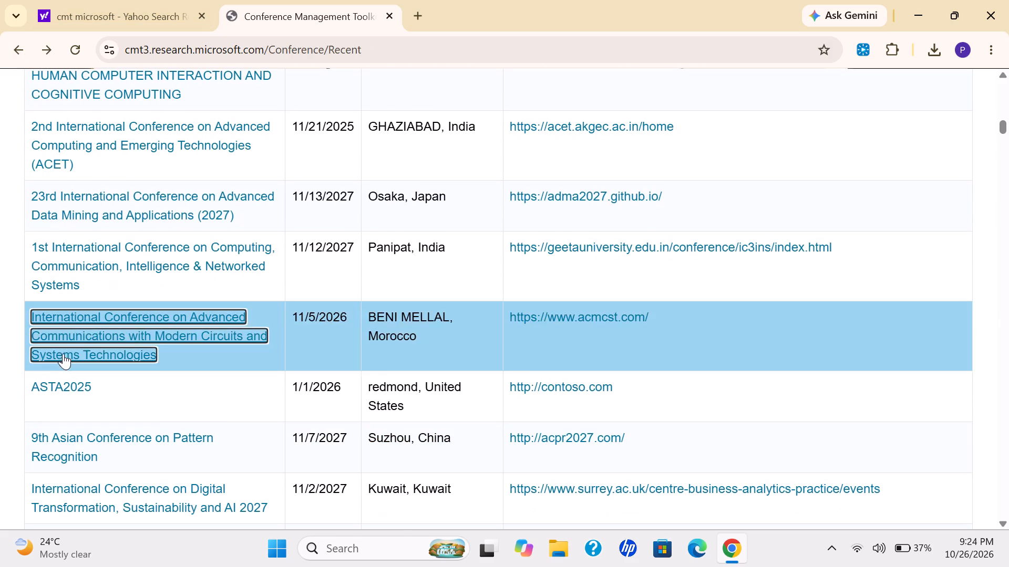
double_click(55, 391)
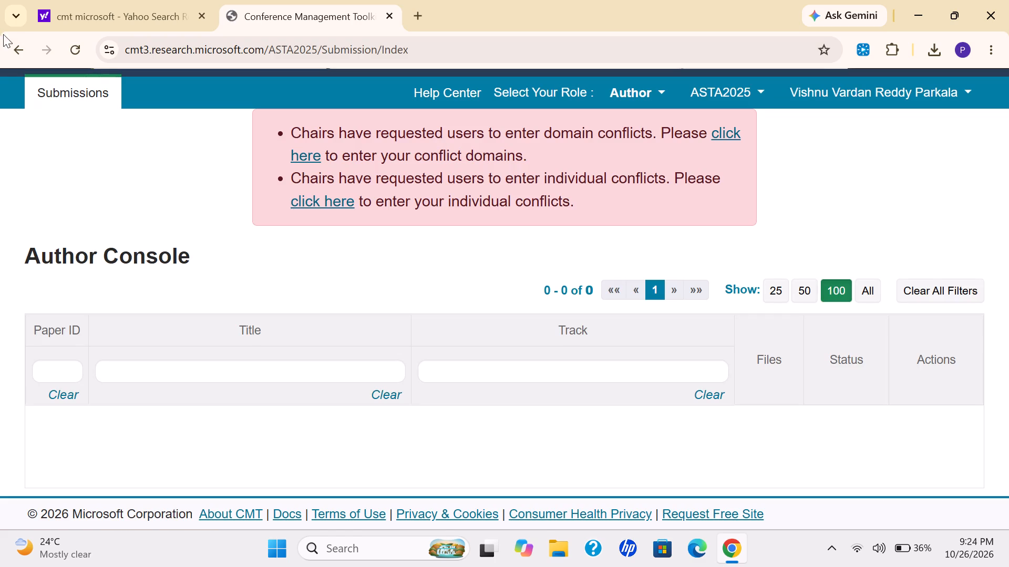
click(14, 55)
View the Author Console of the 9th Asian Conference on Pattern Recognition, then return to the Conference List.
scroll(156, 356, down, 1)
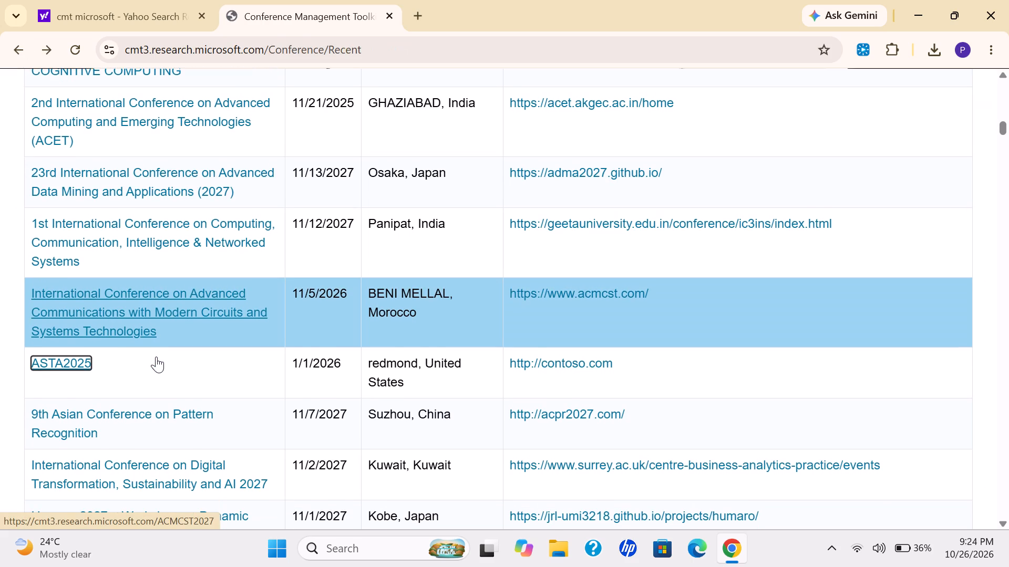
scroll(156, 356, down, 1)
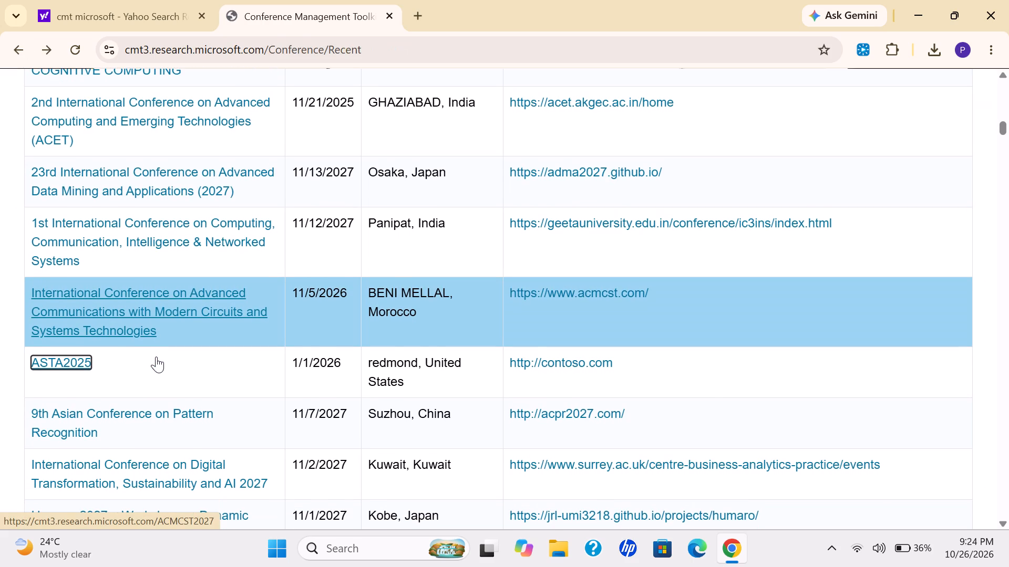
scroll(156, 356, down, 2)
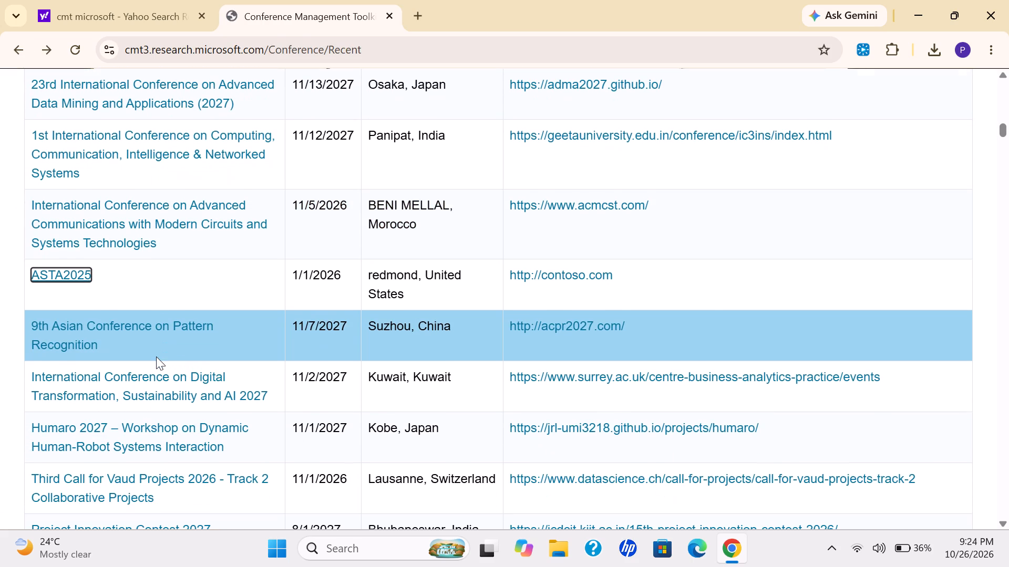
scroll(156, 356, down, 1)
click(155, 323)
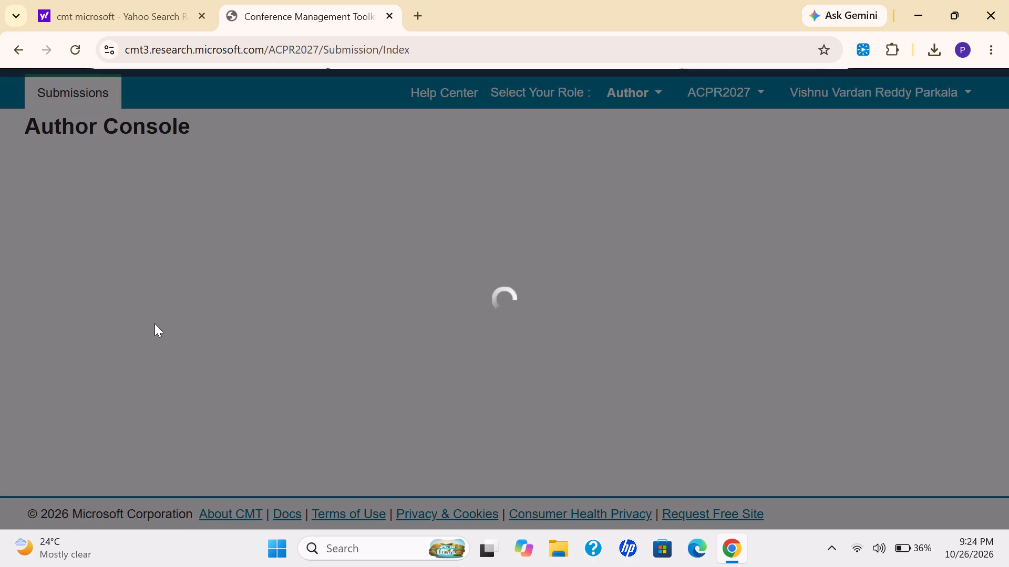
click(16, 48)
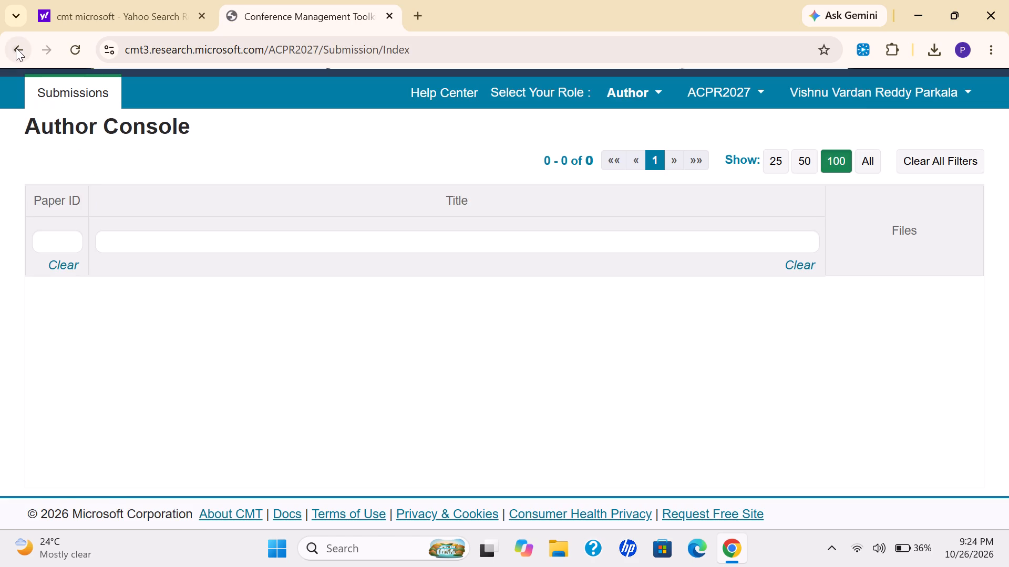
View the Author Console of Humaro 2027 – Workshop on Dynamic Human-Robot Systems Interaction, then return to the Conference List.
scroll(150, 404, down, 1)
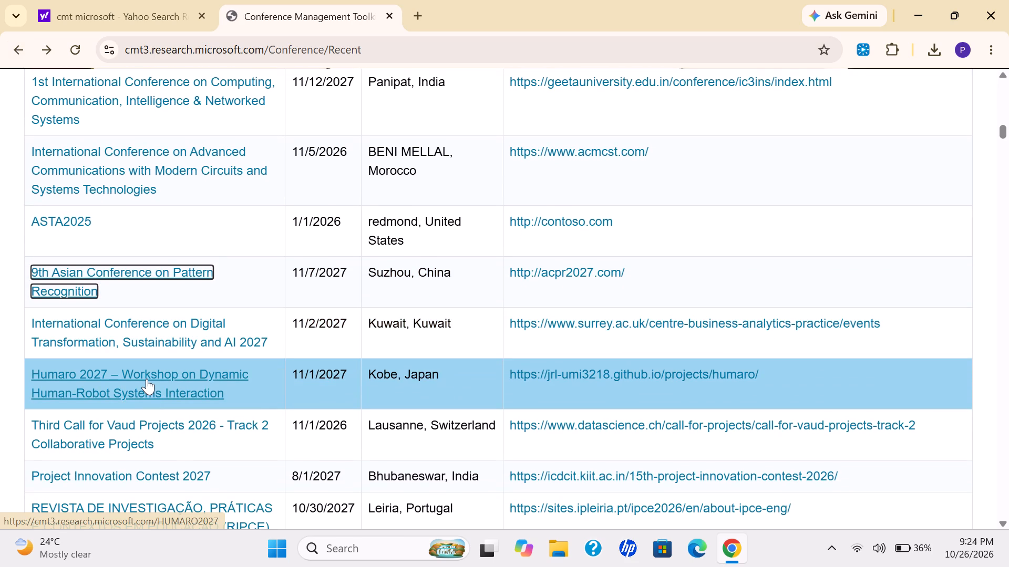
double_click(147, 379)
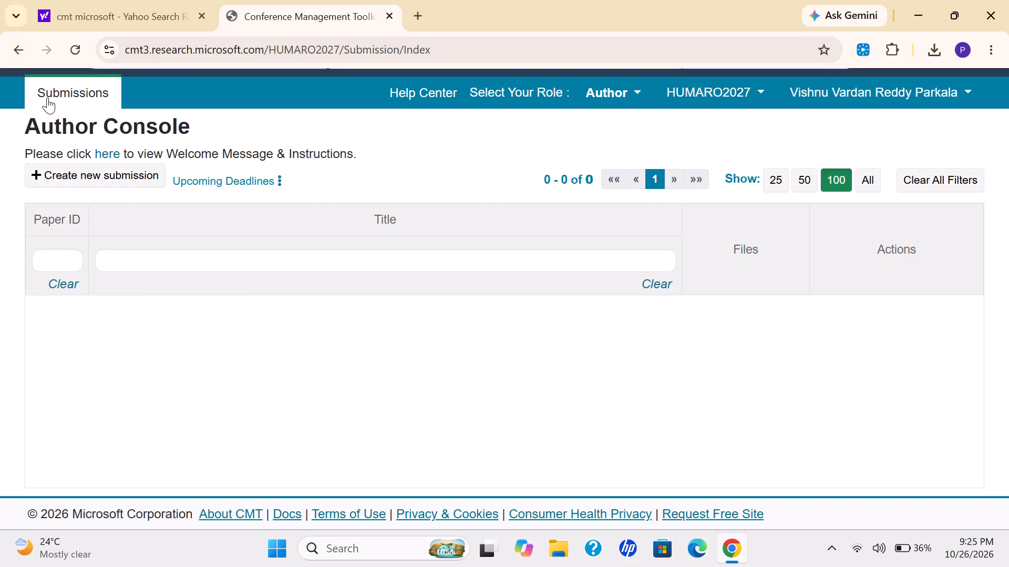
click(15, 39)
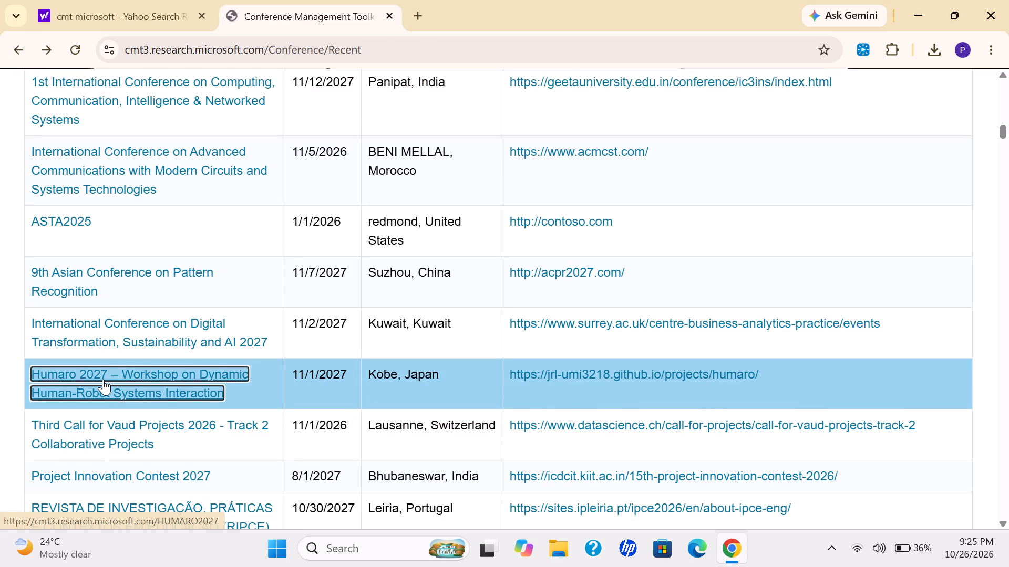
Reopen the Humaro 2027 Author Console and open its Create New Submission form.
click(148, 373)
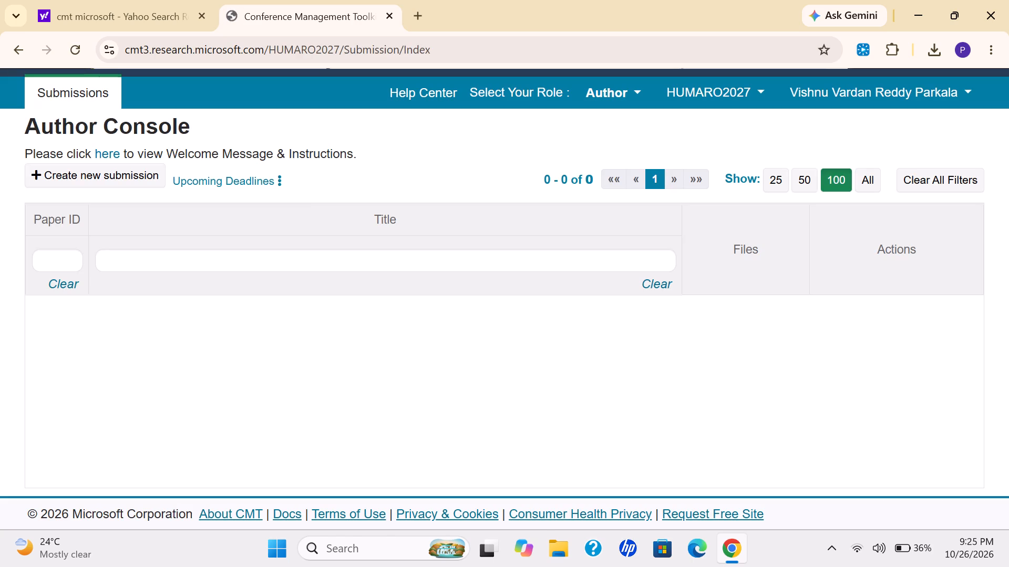
click(87, 175)
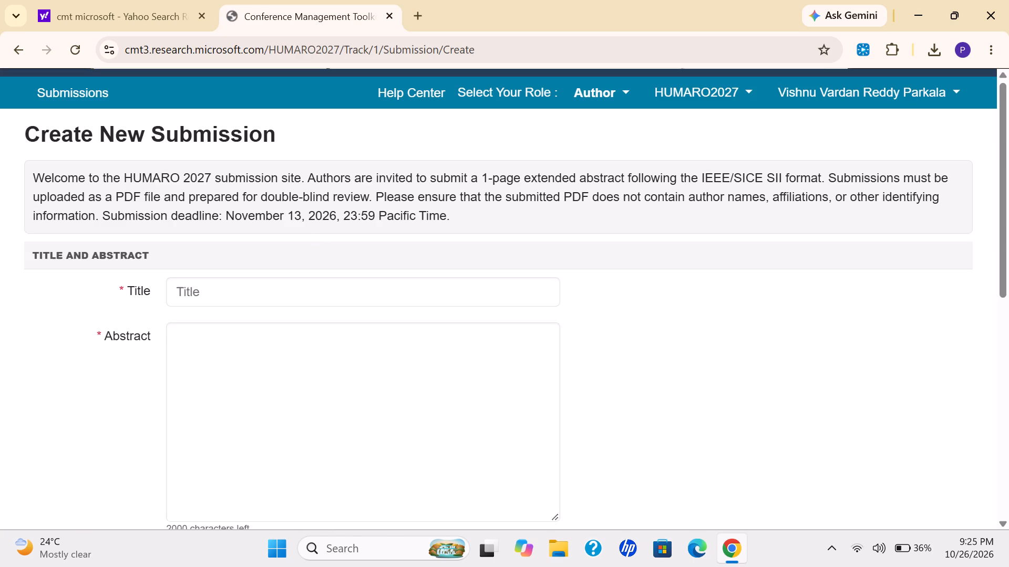
Examine the Humaro 2027 submission form's title, abstract, authors and files sections, then return to the Conference List.
click(204, 292)
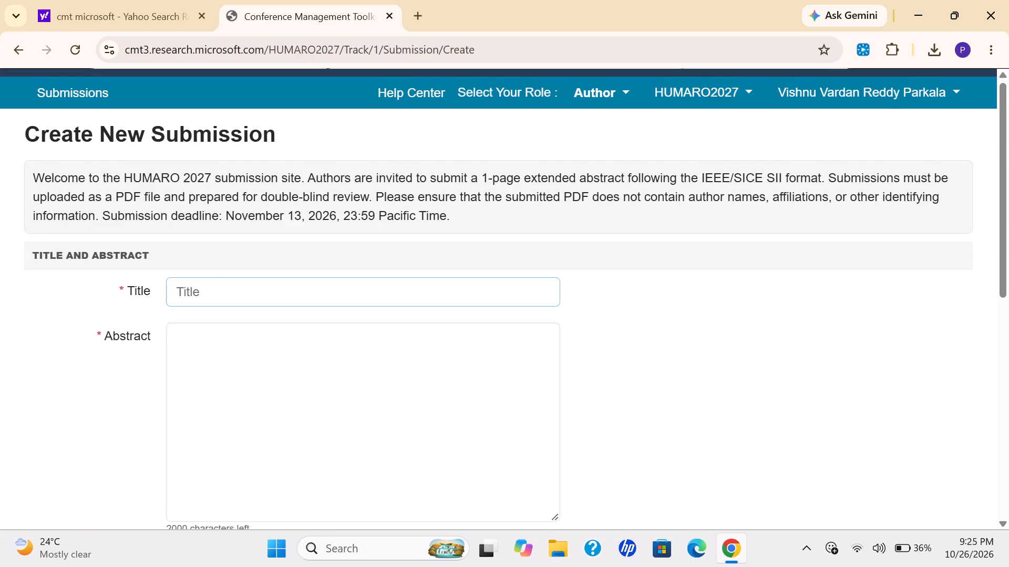
scroll(224, 439, down, 2)
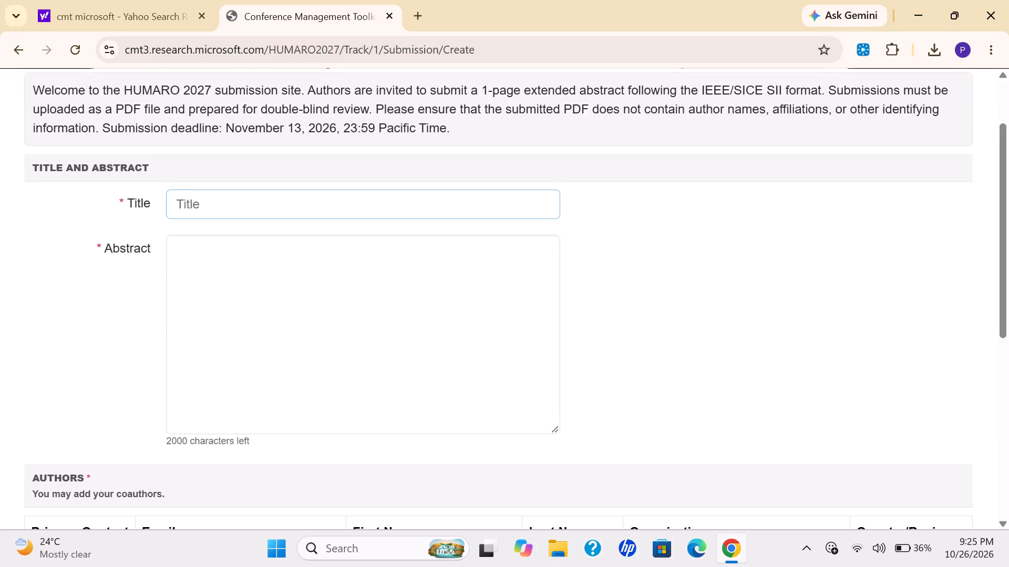
scroll(238, 301, down, 2)
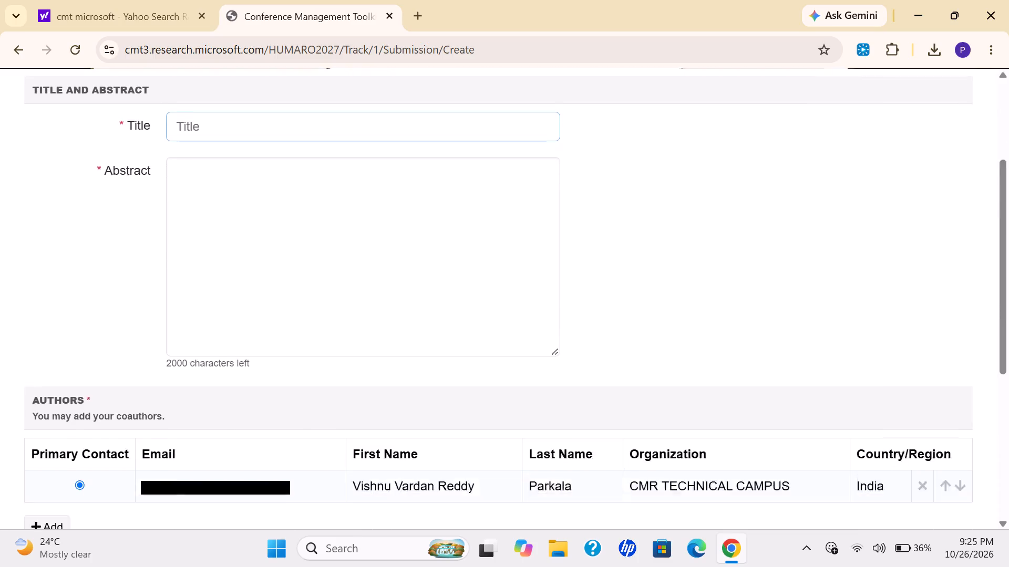
scroll(238, 301, down, 5)
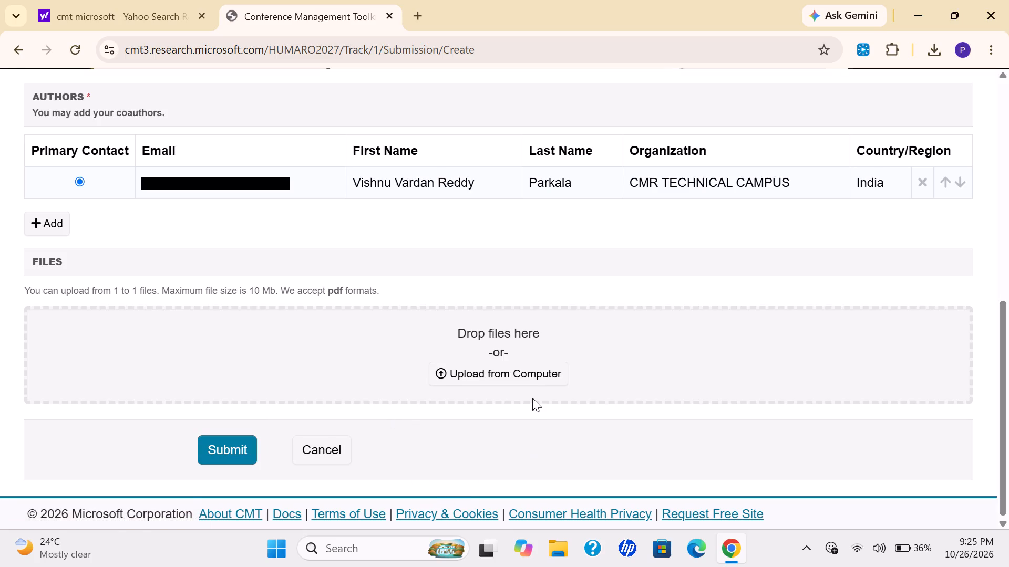
scroll(532, 398, up, 8)
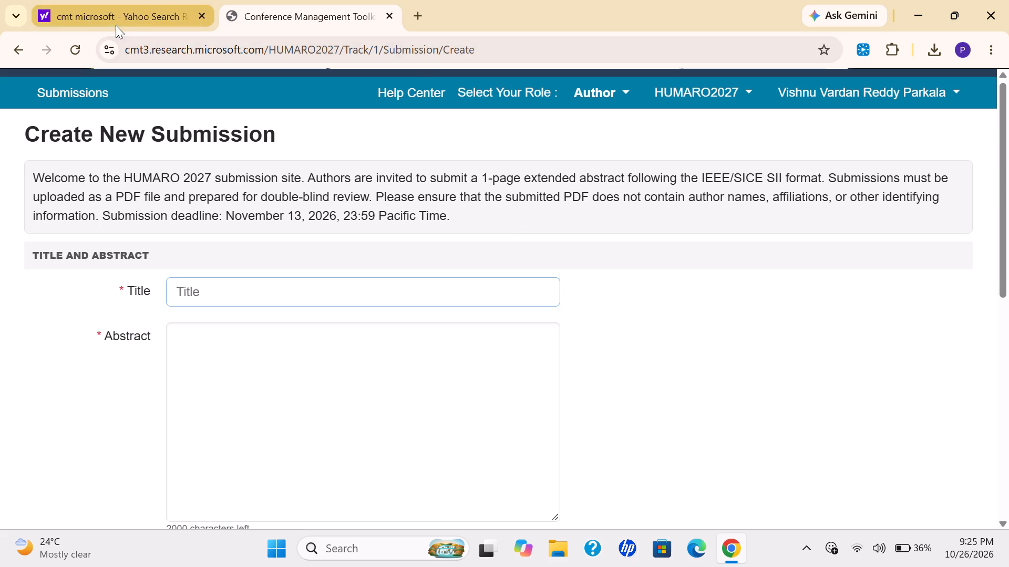
click(8, 42)
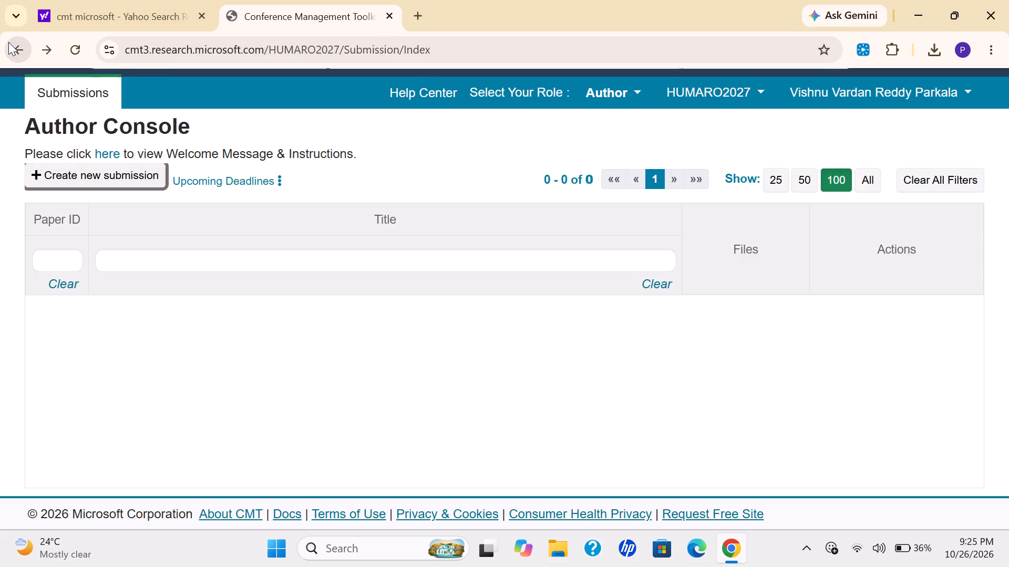
click(12, 51)
Browse the Conference List entries below Humaro 2027, down to the October 2027 conferences.
scroll(85, 432, down, 2)
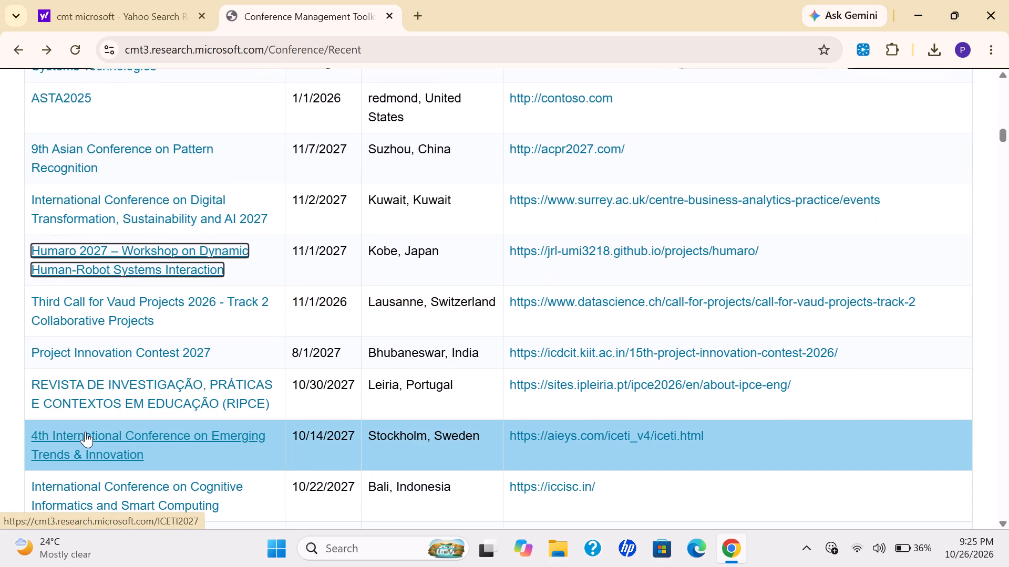
scroll(85, 432, down, 1)
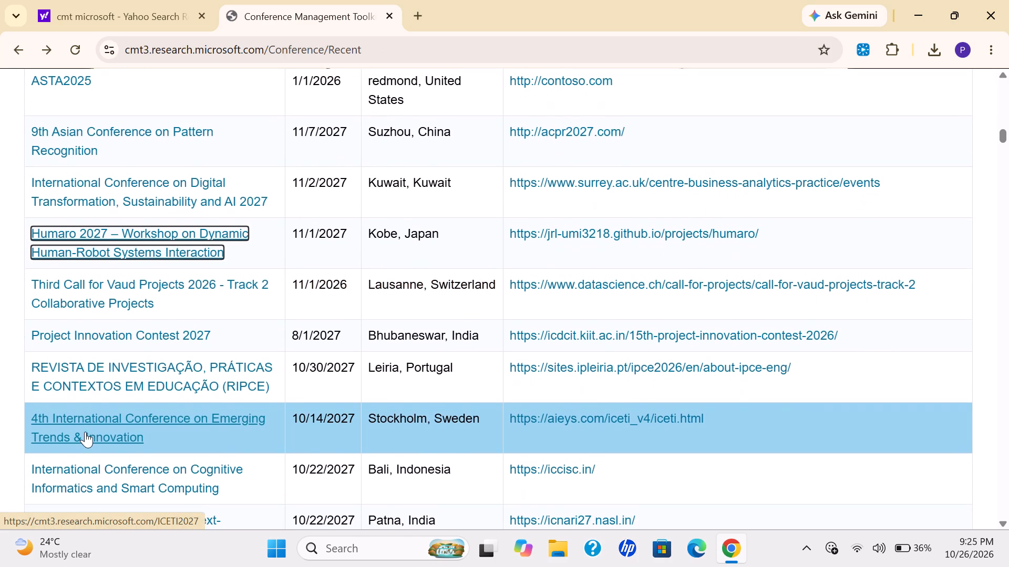
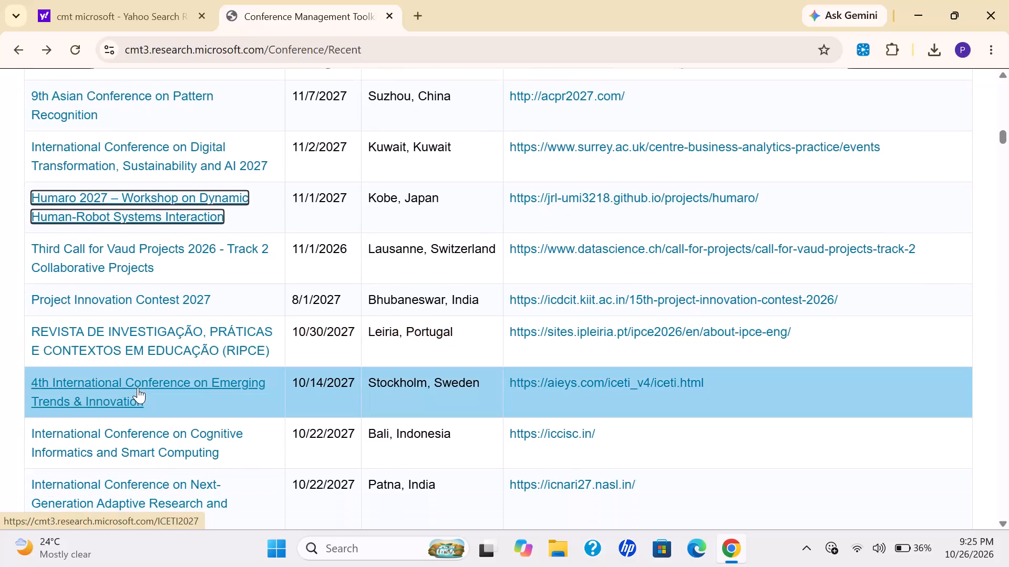
View the Author Console of the 4th International Conference on Emerging Trends & Innovation, then return to the Conference List.
click(129, 366)
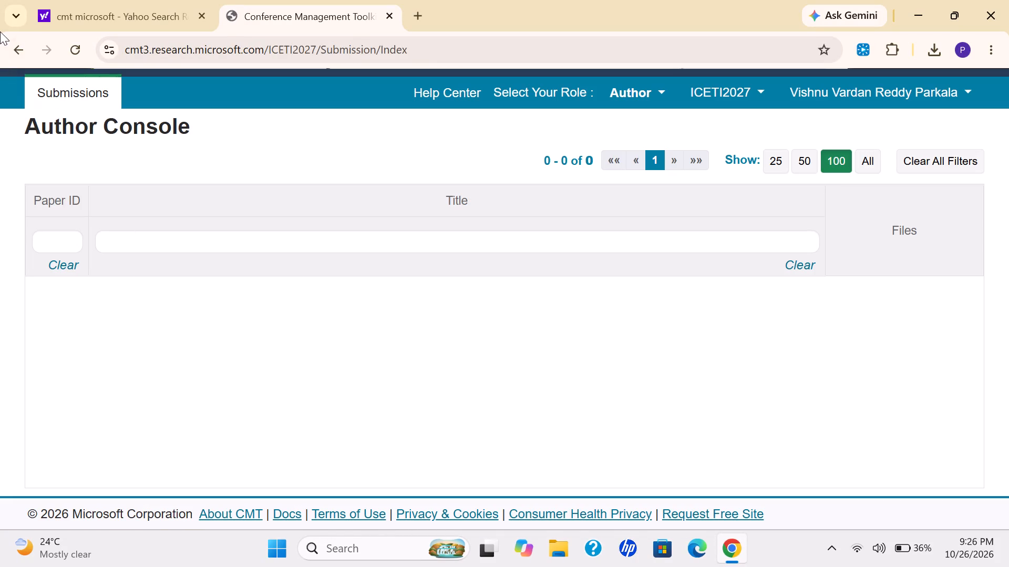
click(9, 54)
View the Author Console of the International Conference on Next-Generation Adaptive Research and Innovations 2027, then return to the Conference List.
scroll(48, 377, down, 1)
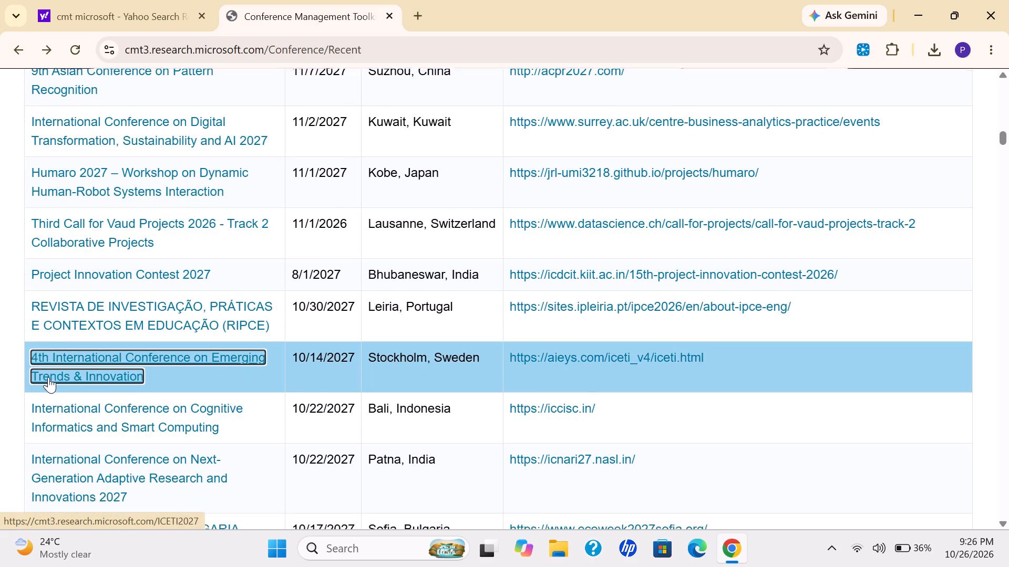
scroll(48, 377, down, 1)
click(48, 377)
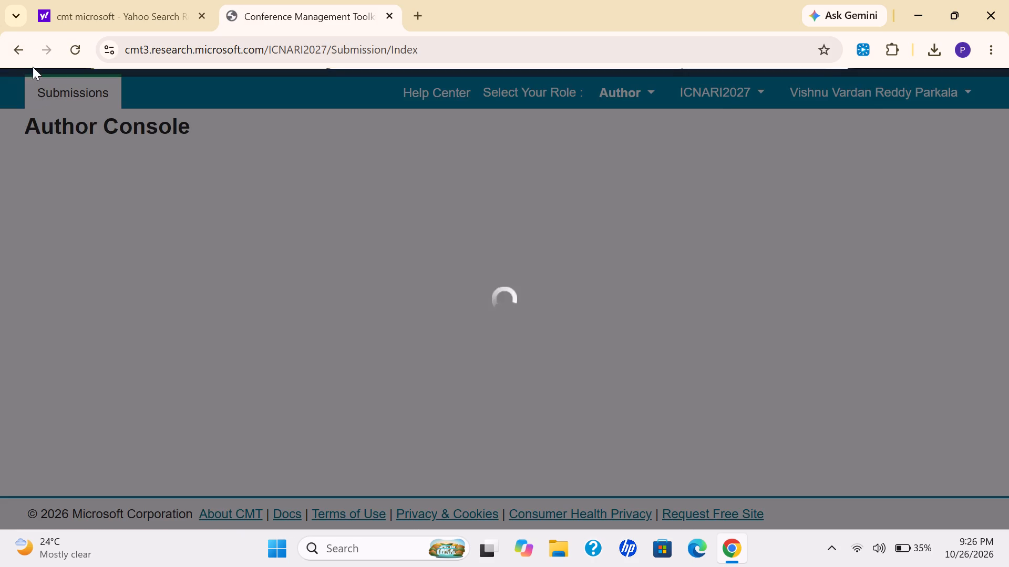
click(13, 34)
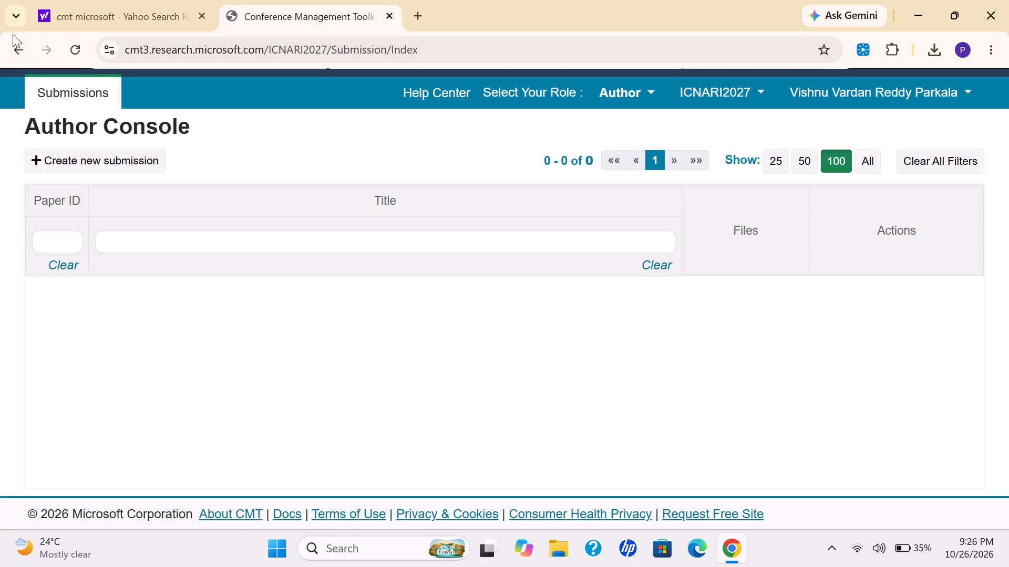
click(13, 52)
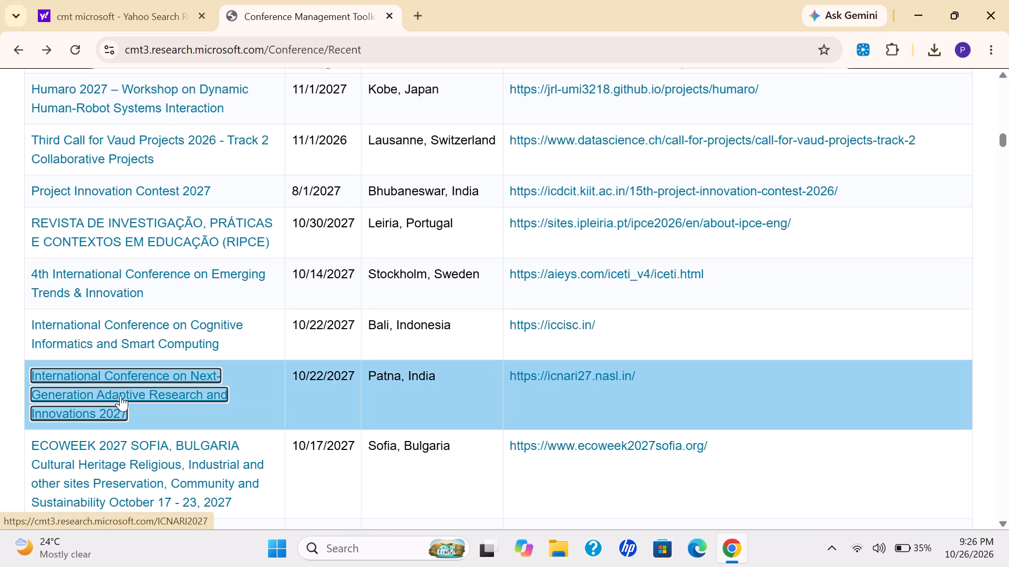
Reopen the Author Console of International Conference on Next-Generation Adaptive Research and Innovations 2027 and start a new submission at its Title field.
click(147, 398)
click(104, 153)
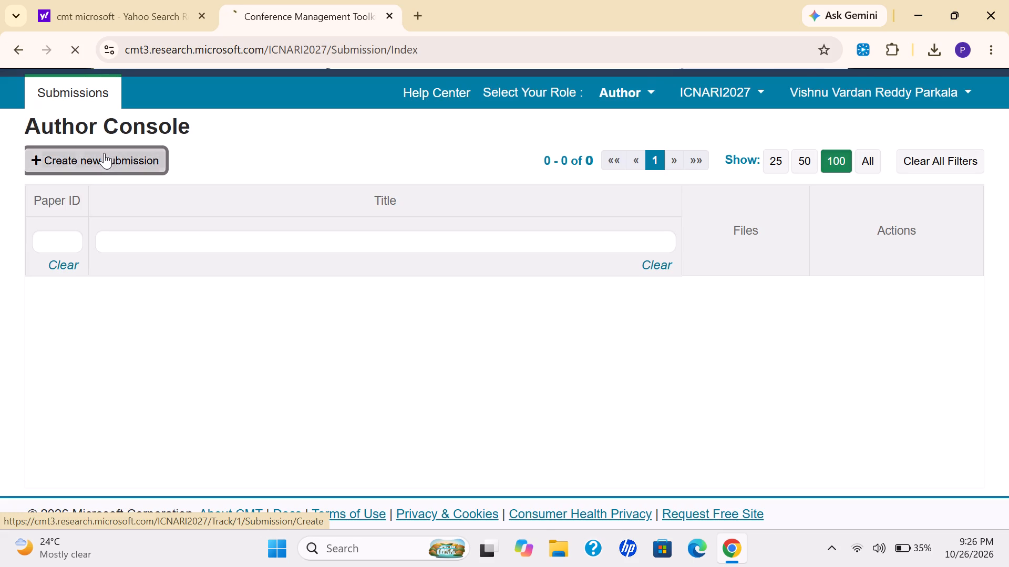
click(247, 203)
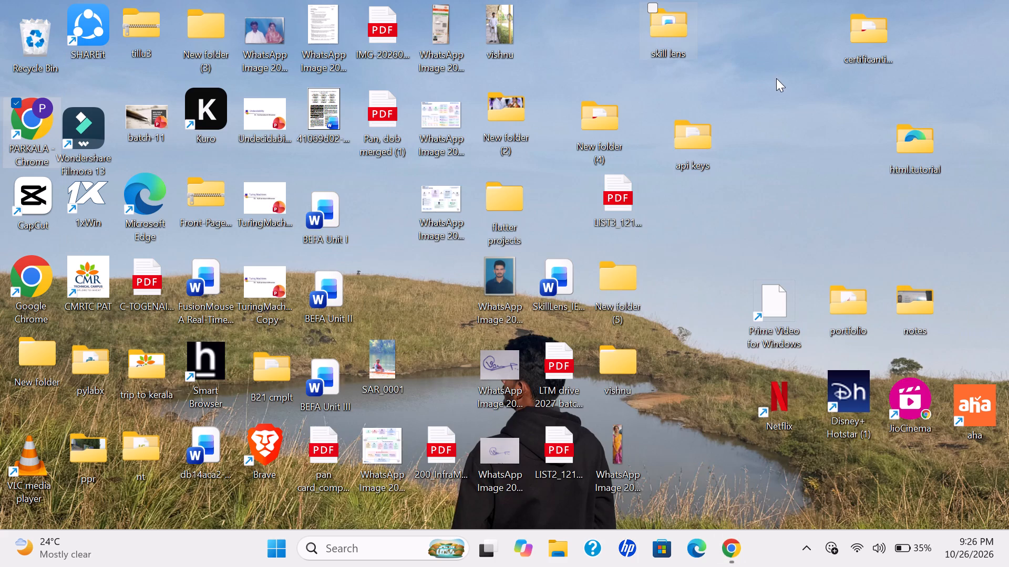
Open the PDF SkillLens_IEEE_Paper_6pages_30refs from the desktop's skill lens folder in a maximized Edge window, dismiss the default-browser notice and show the paper's first page.
double_click(684, 43)
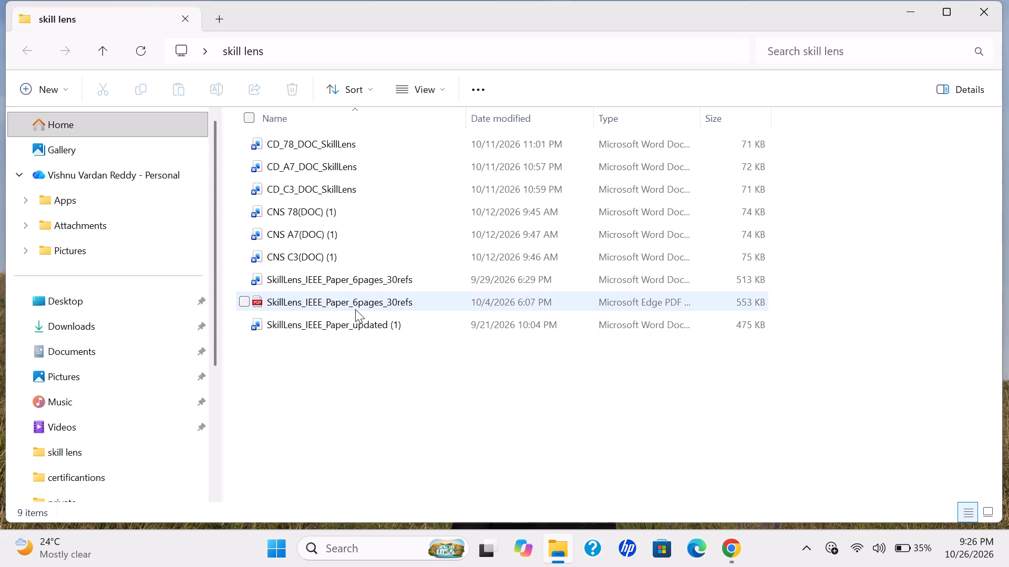
double_click(355, 309)
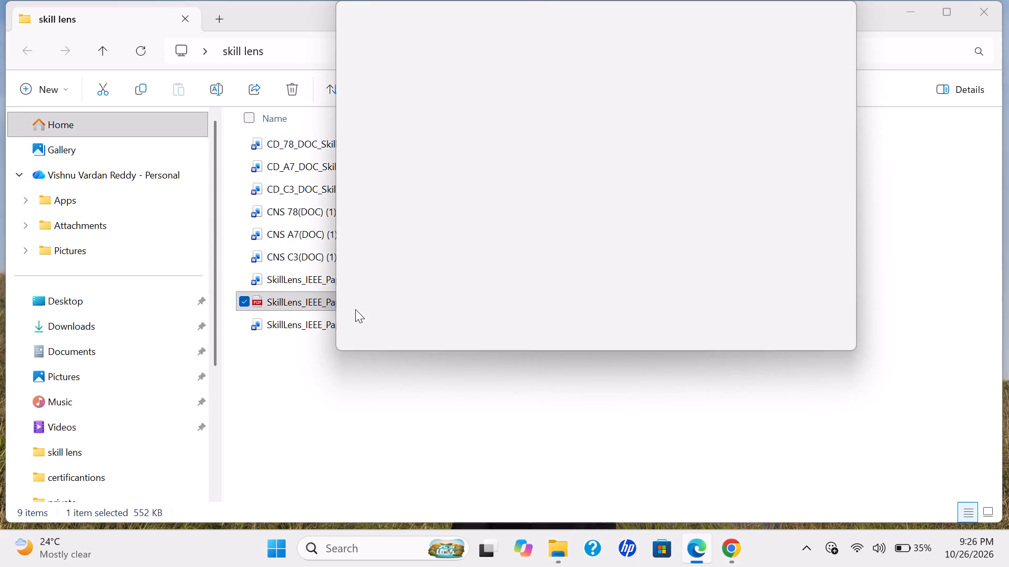
click(775, 81)
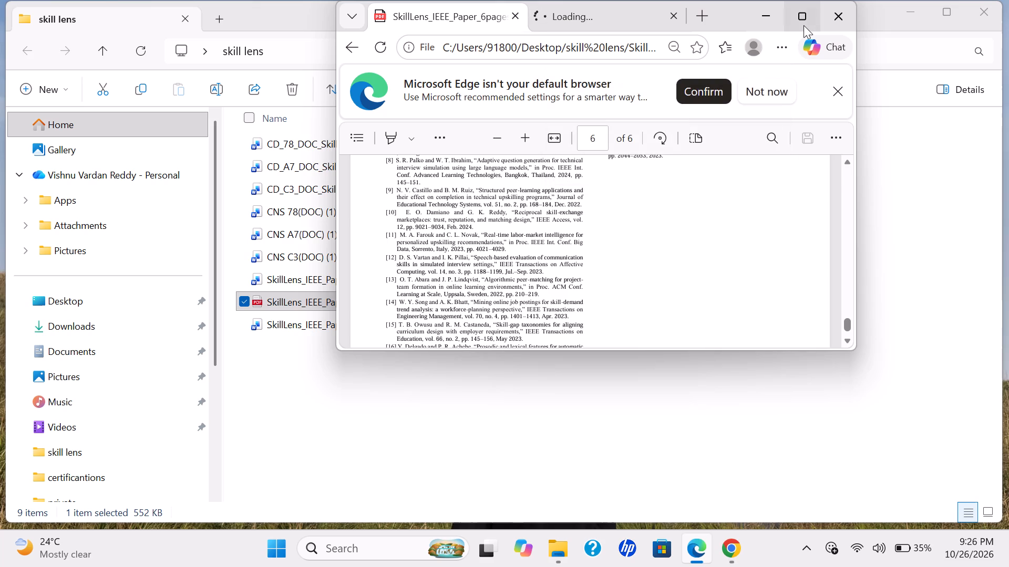
click(804, 25)
scroll(537, 267, up, 17)
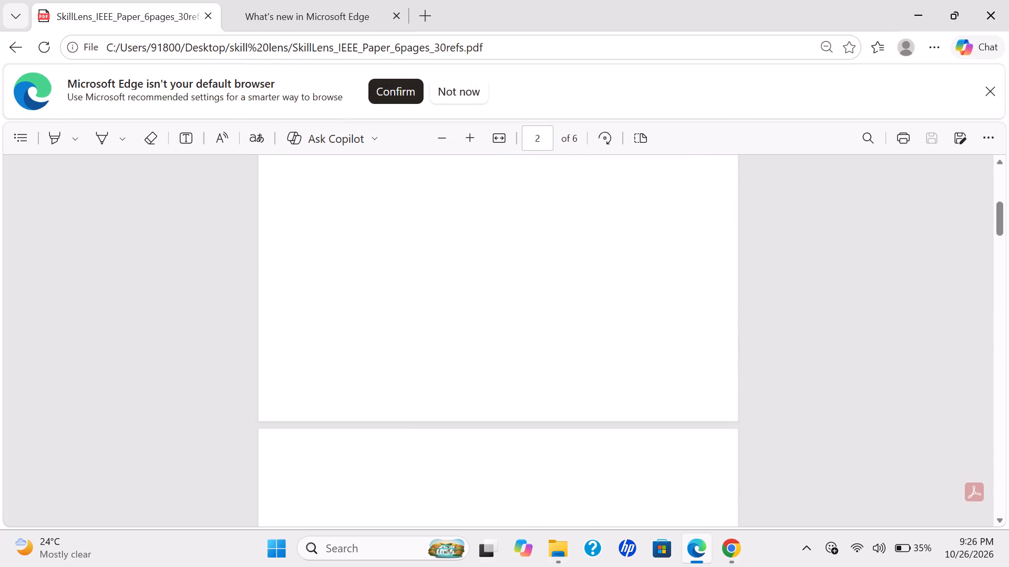
scroll(537, 267, up, 7)
click(984, 91)
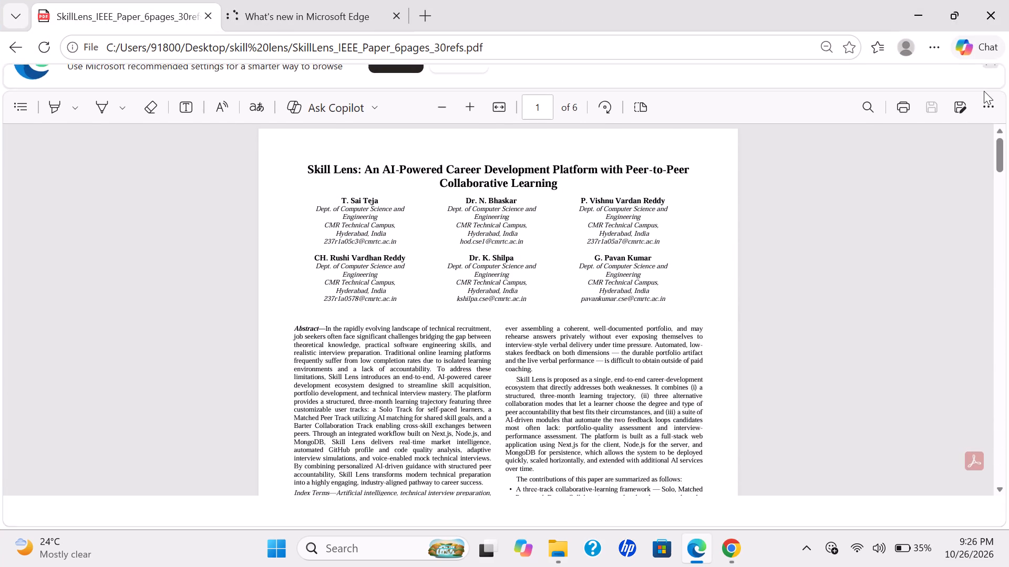
scroll(661, 201, down, 4)
scroll(661, 201, up, 7)
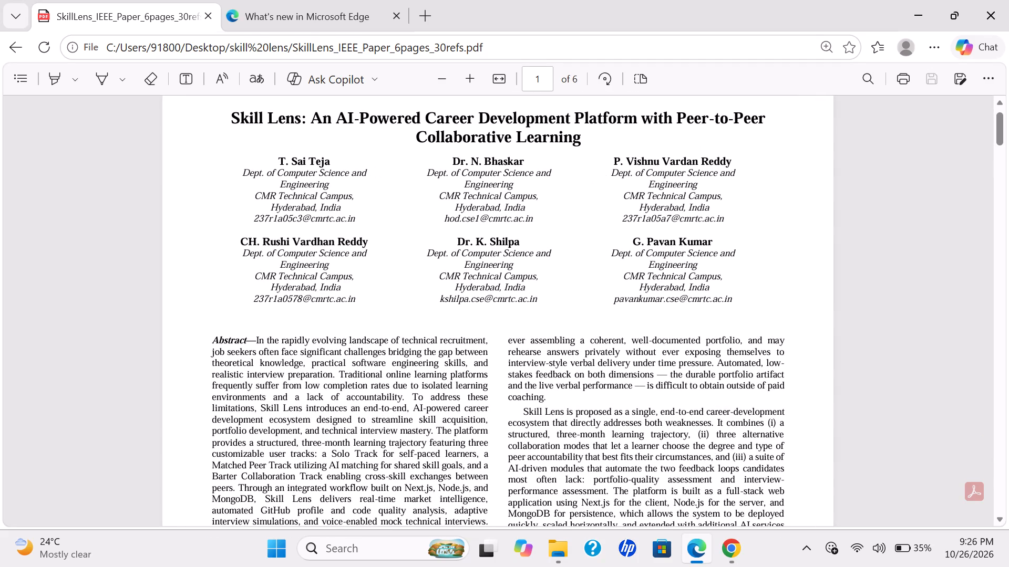
Copy the paper's title, "Skill Lens: An AI-Powered Career Development Platform with Peer-to-Peer Collaborative Learning", into the ICNARI2027 form's Title field and activate the Abstract field.
drag(234, 113, 533, 112)
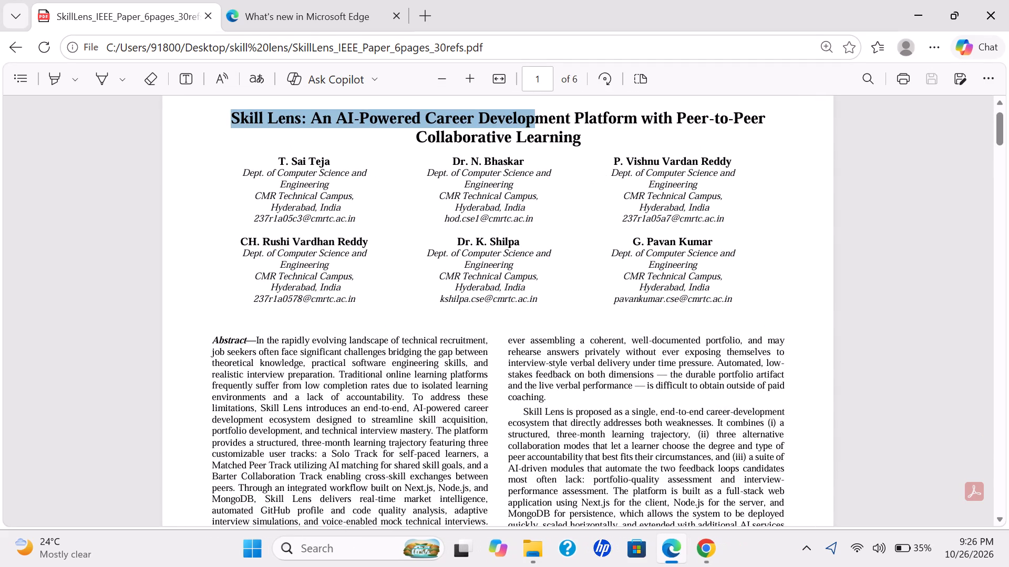
drag(533, 112, 581, 135)
key(ctrl+c)
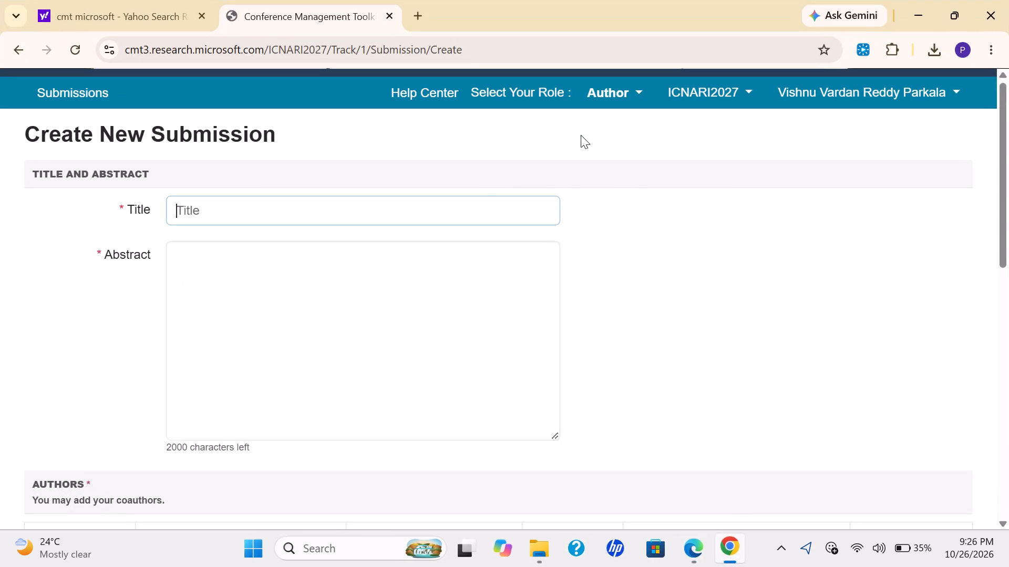
key(ctrl+v)
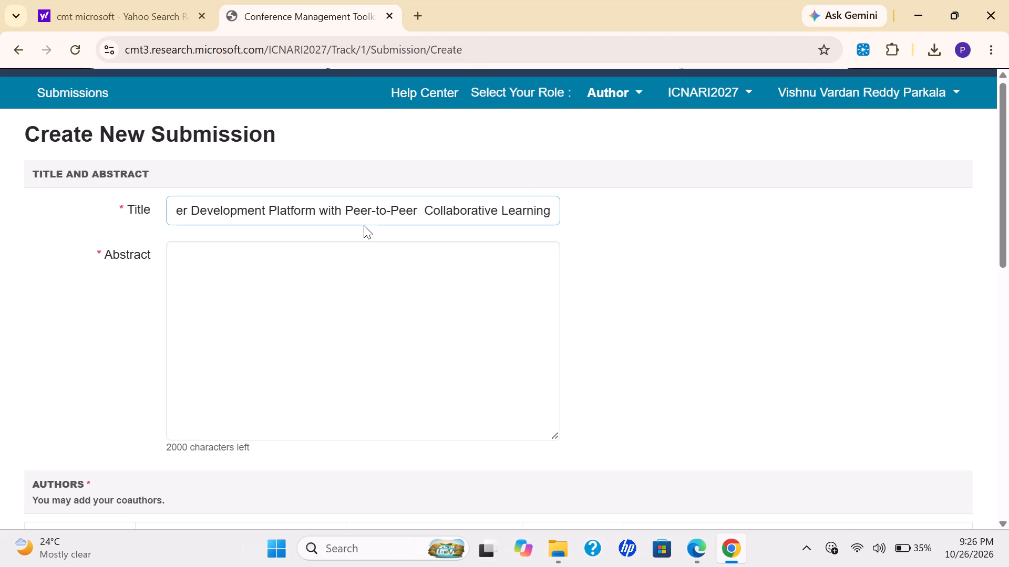
click(325, 270)
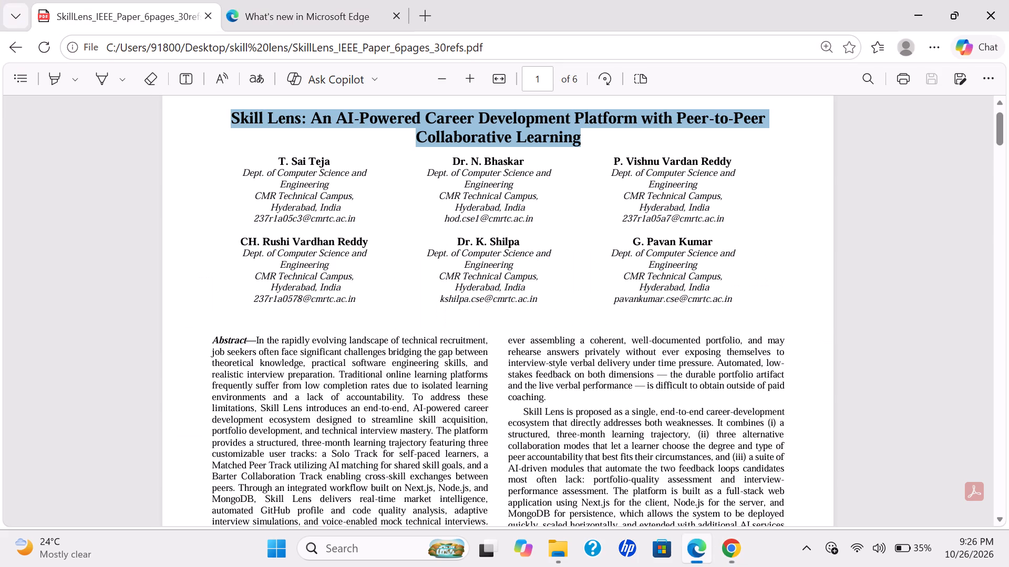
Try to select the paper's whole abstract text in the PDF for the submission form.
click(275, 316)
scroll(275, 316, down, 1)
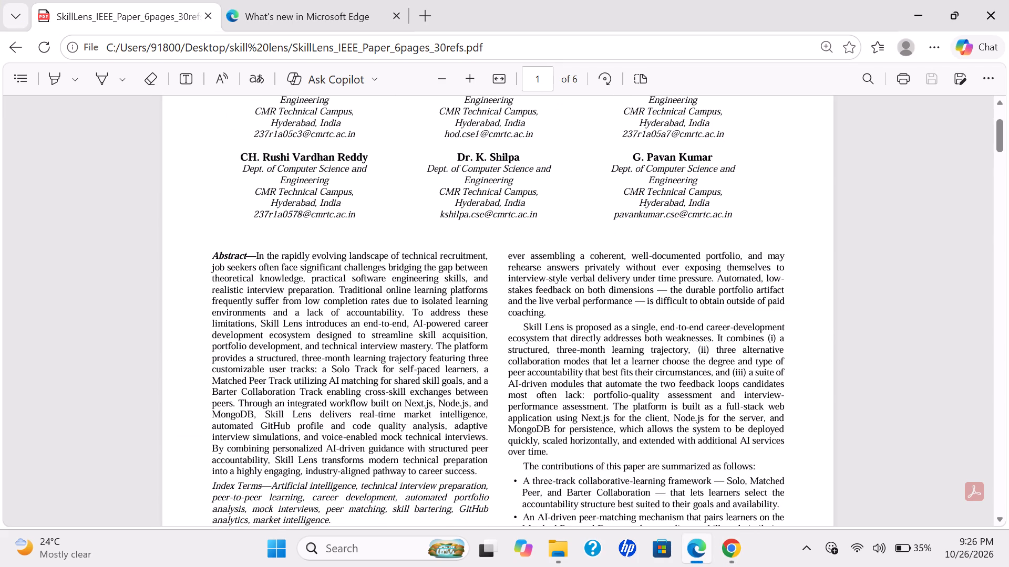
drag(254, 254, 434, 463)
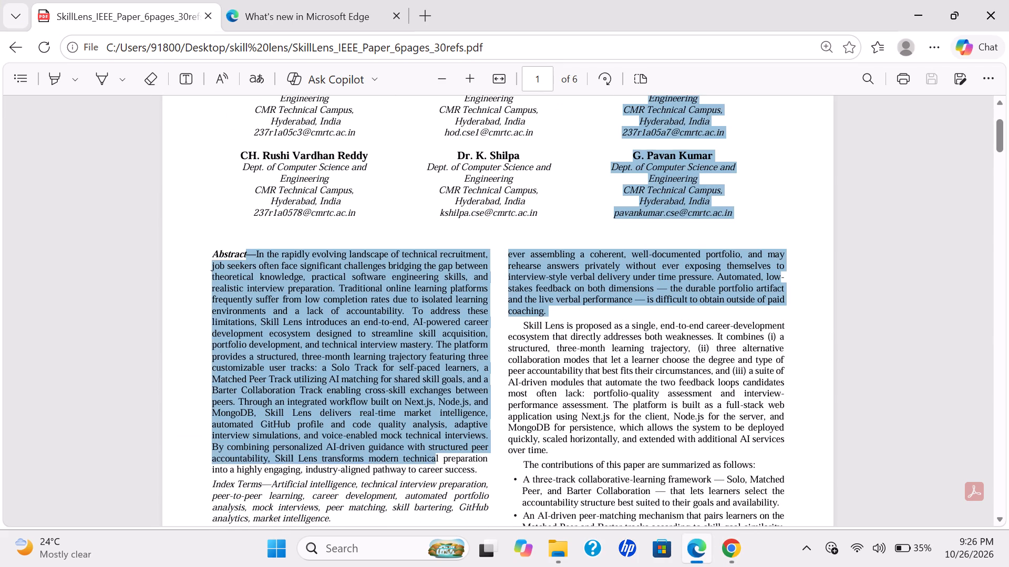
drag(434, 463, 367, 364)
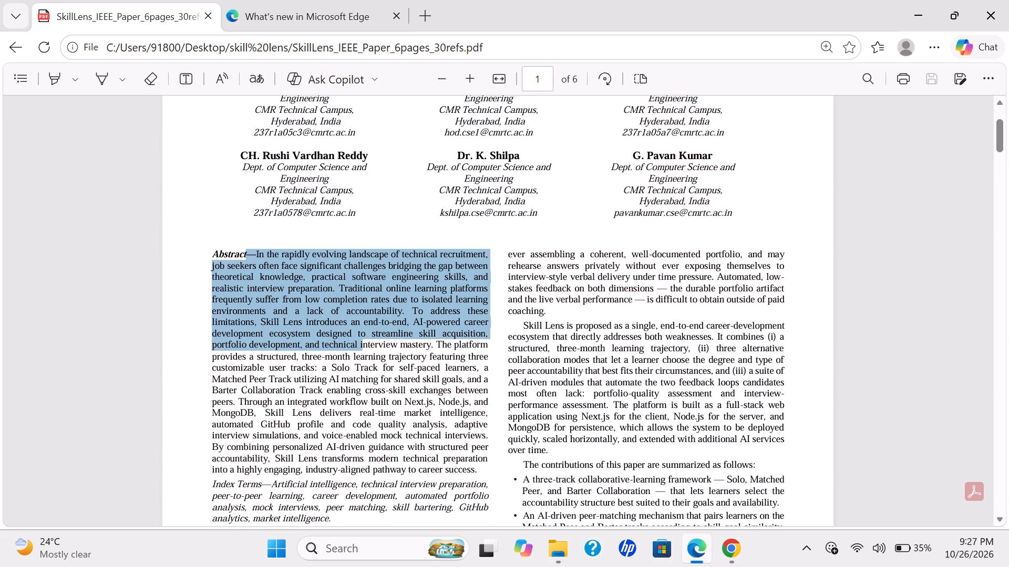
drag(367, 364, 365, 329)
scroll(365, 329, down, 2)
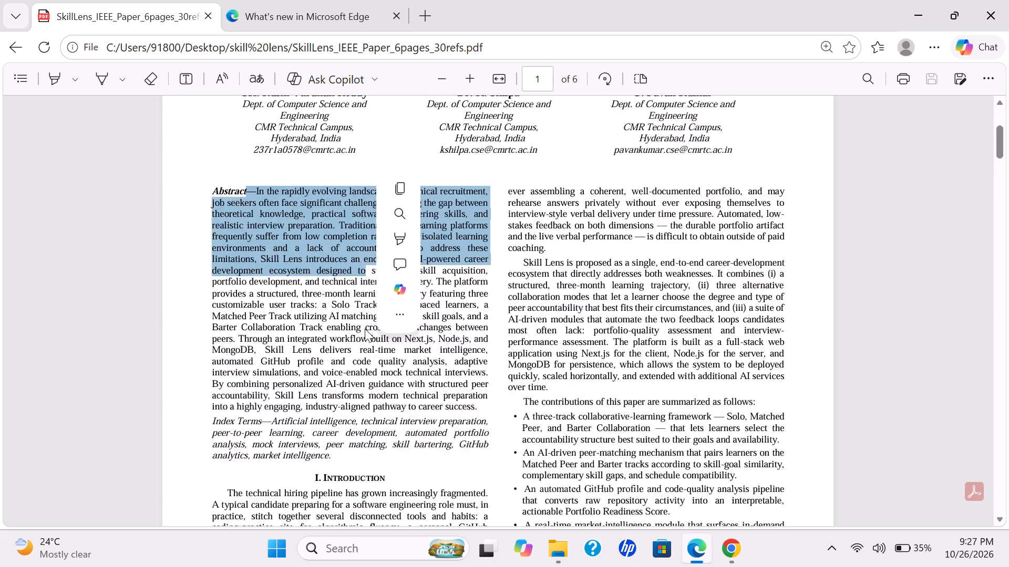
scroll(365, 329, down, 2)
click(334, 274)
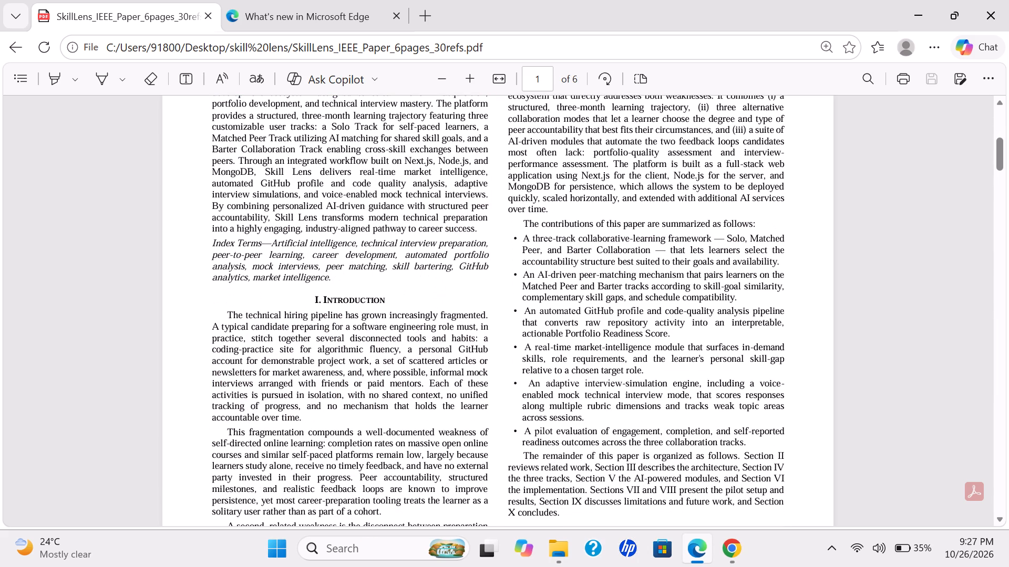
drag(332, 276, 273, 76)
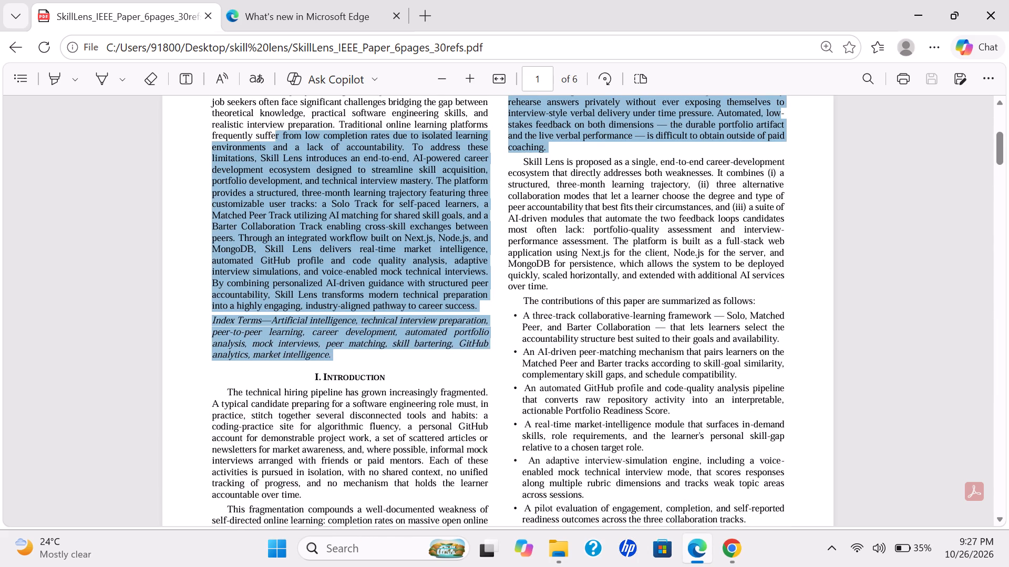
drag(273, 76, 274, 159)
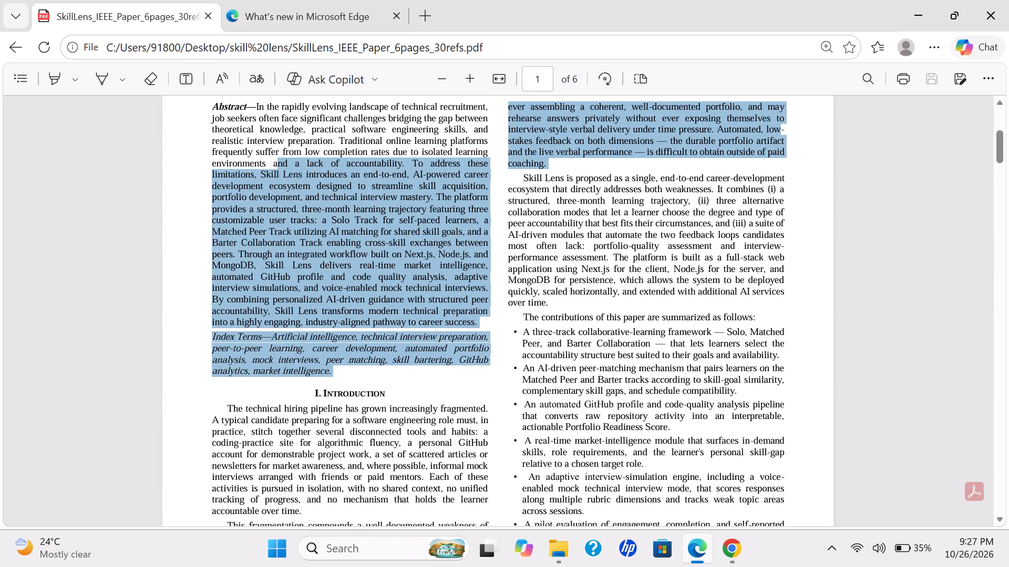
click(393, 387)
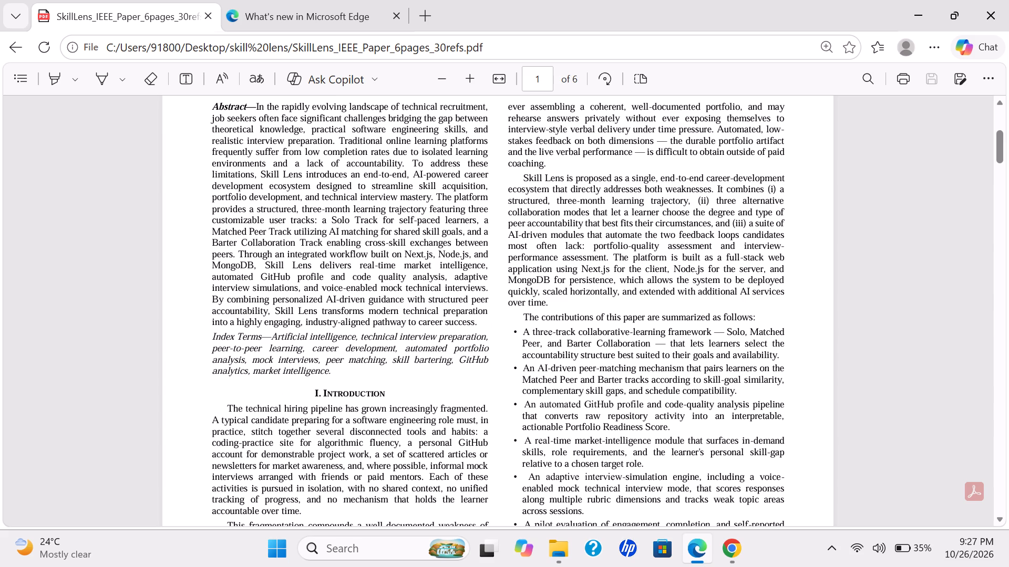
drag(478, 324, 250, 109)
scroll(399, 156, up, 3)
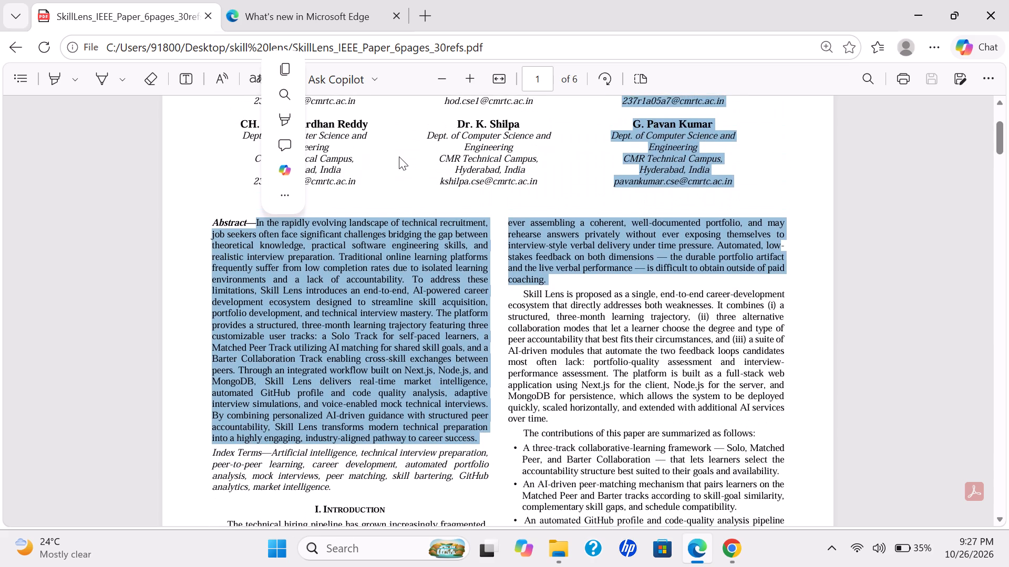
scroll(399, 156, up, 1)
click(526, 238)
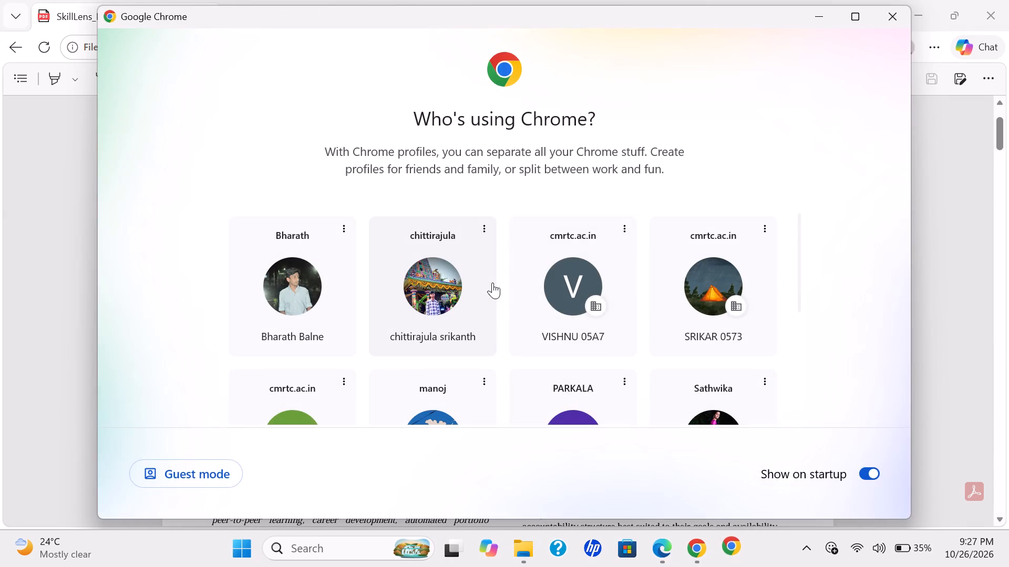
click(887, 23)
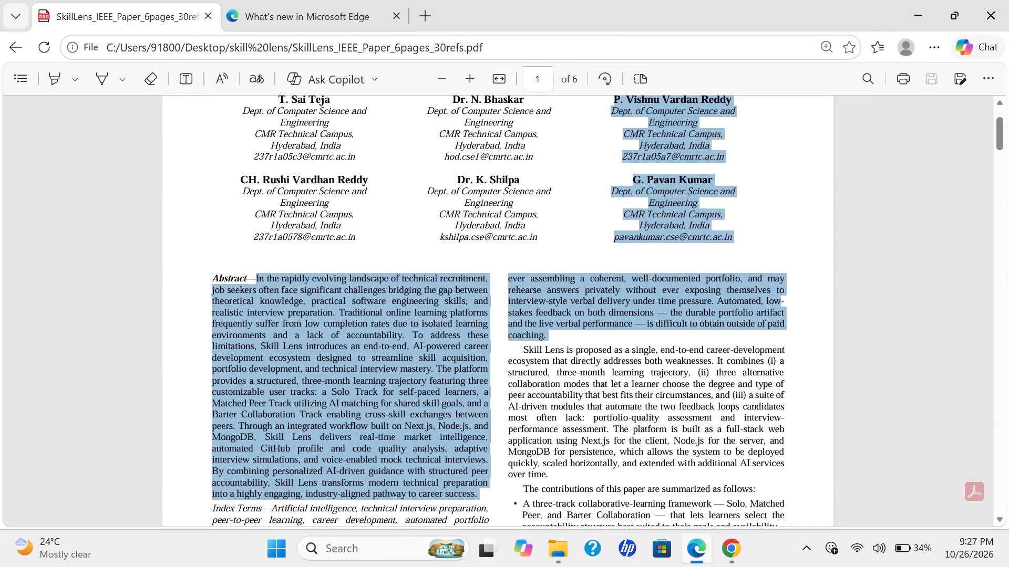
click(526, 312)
Copy the abstract's opening sentences, from "In the rapidly evolving landscape" through "technical interview mastery.", into the ICNARI2027 form's Abstract field.
drag(258, 281, 447, 384)
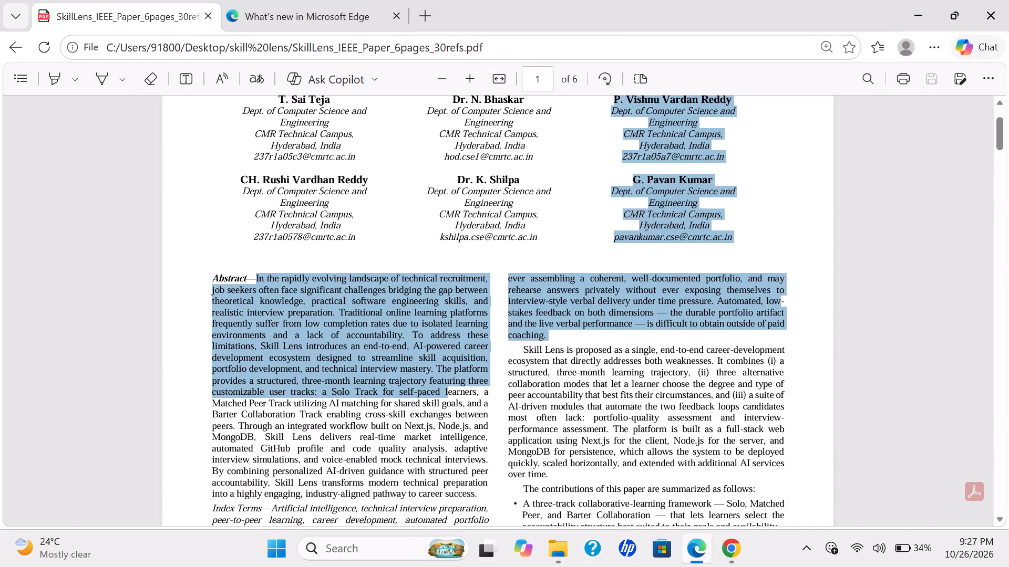
drag(447, 384, 429, 370)
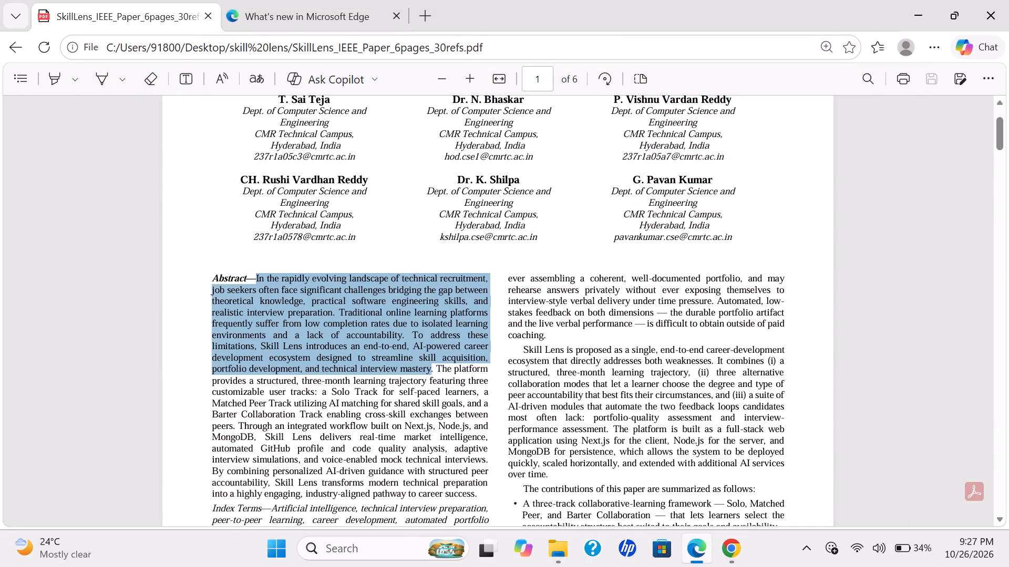
drag(429, 370, 436, 369)
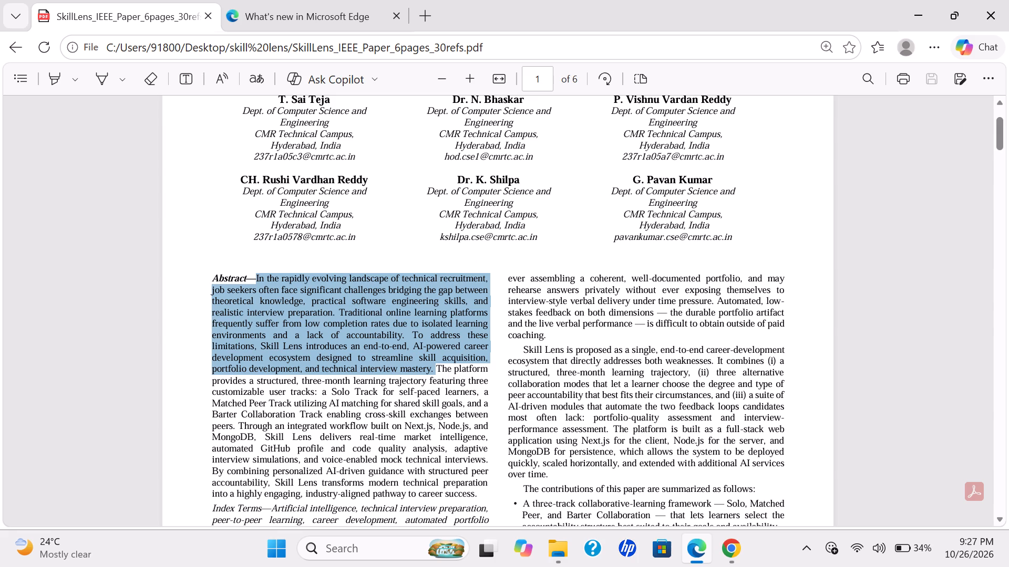
key(ctrl+c)
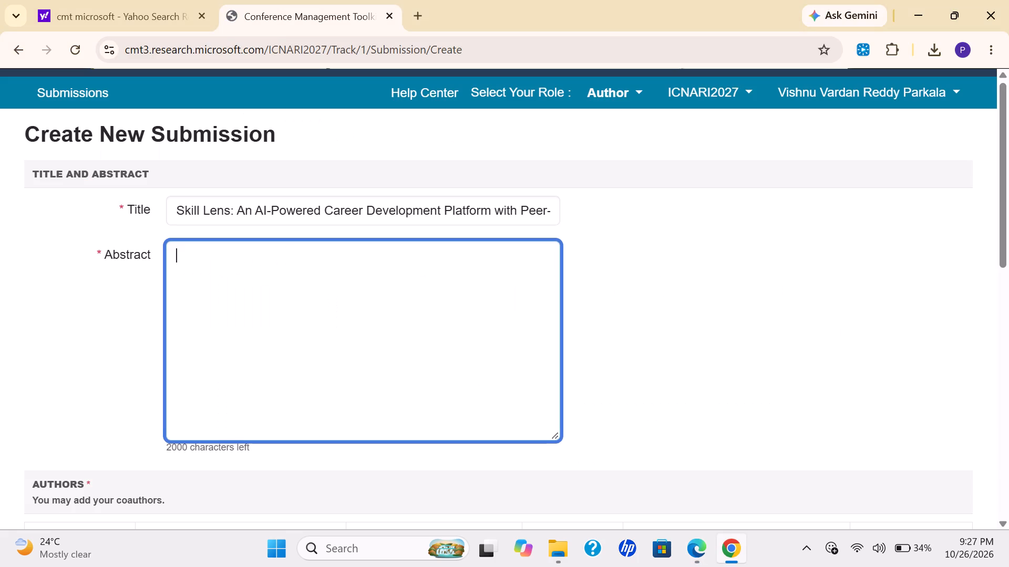
key(ctrl+v)
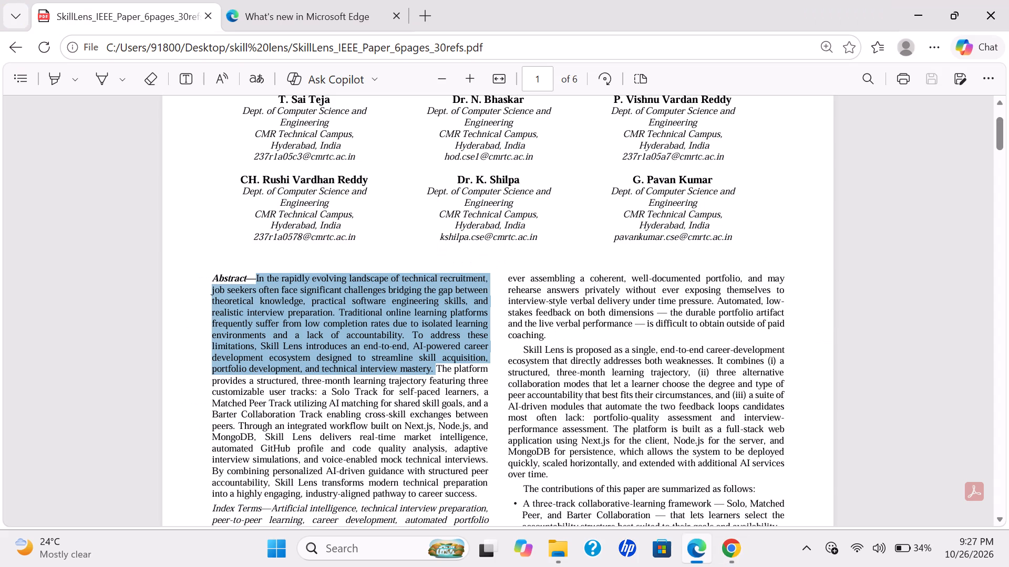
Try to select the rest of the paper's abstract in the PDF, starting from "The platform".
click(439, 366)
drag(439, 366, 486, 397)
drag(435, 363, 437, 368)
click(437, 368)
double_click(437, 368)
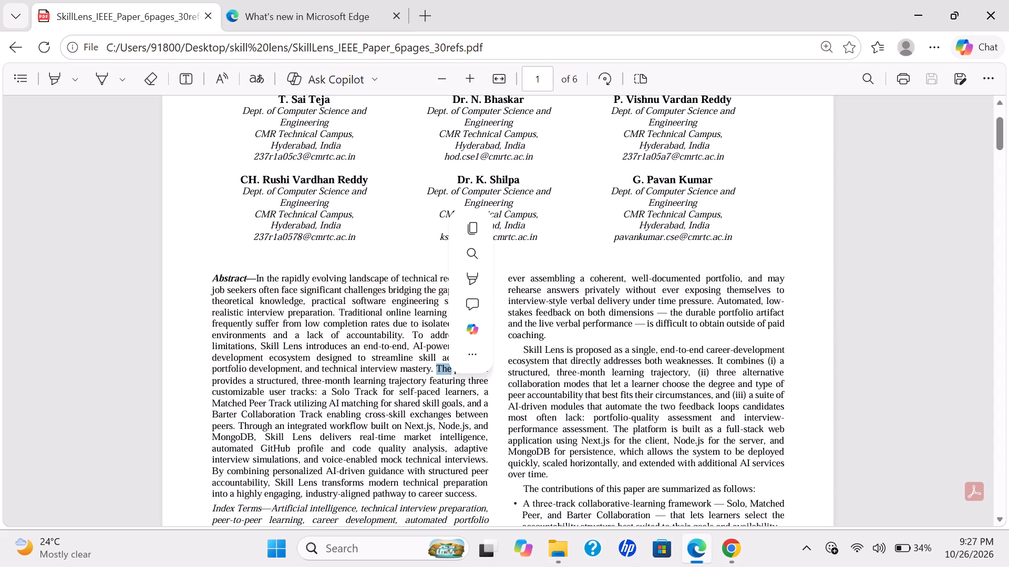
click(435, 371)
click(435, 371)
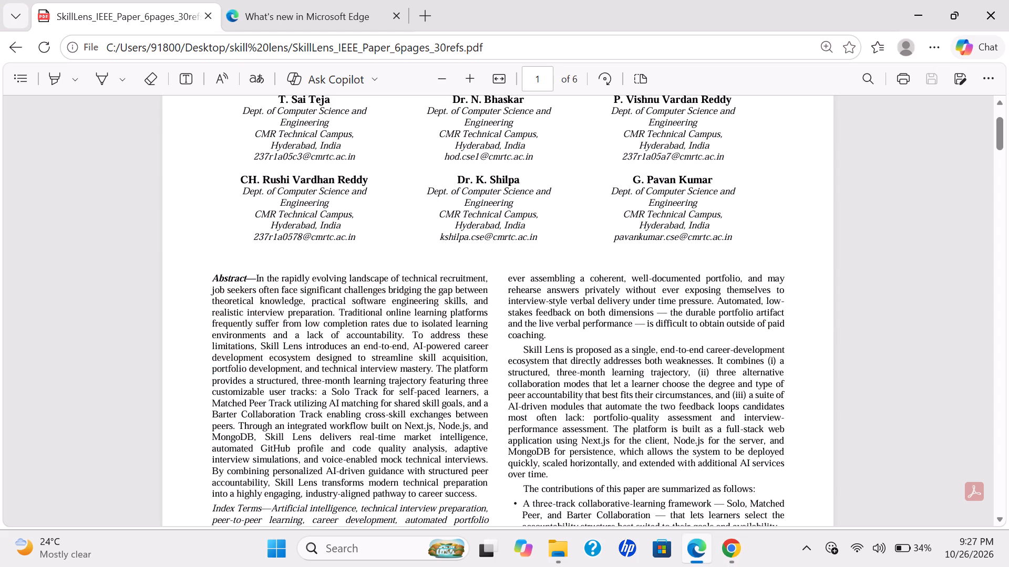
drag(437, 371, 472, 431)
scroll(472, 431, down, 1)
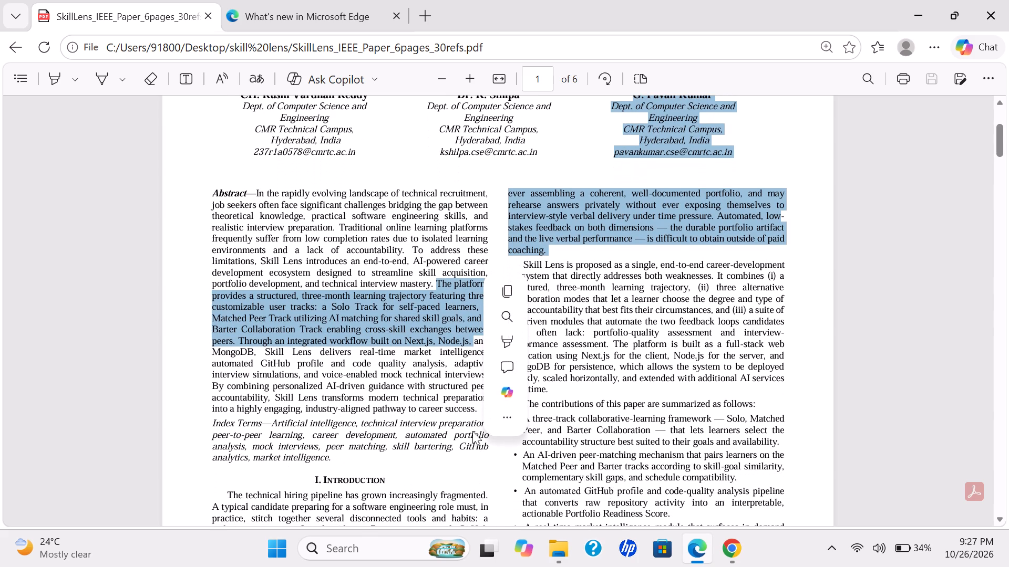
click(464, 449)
Append the abstract's remaining text, from "The platform provides a structured" through "pathway to career success.", to the ICNARI2027 form's Abstract field.
drag(479, 411, 459, 387)
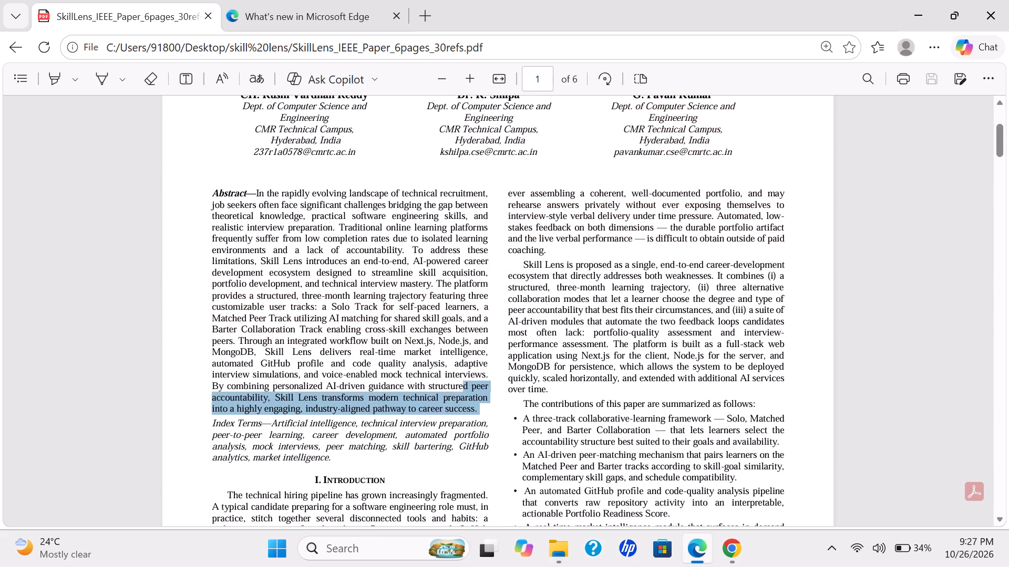
drag(459, 387, 434, 287)
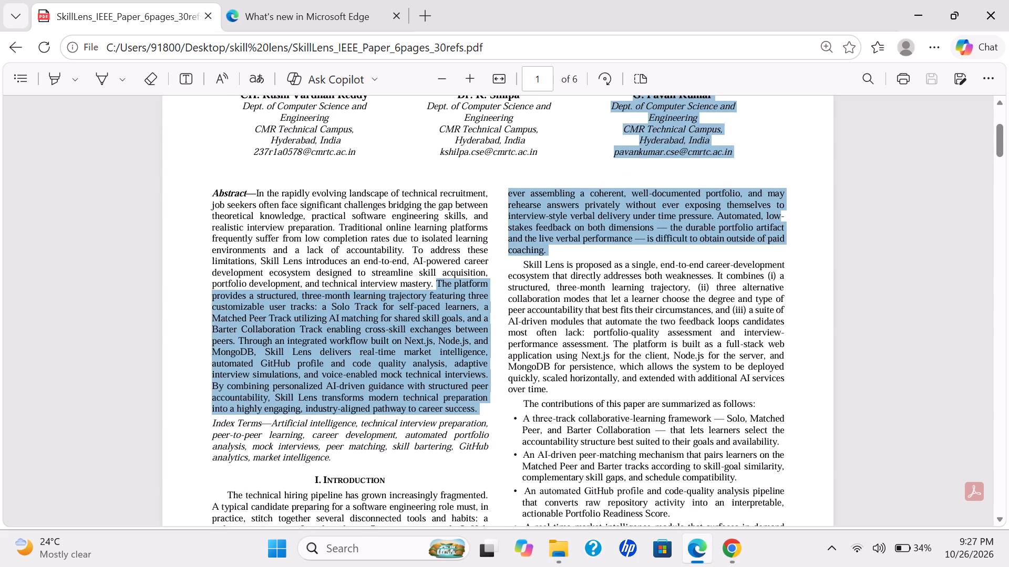
drag(434, 287, 433, 291)
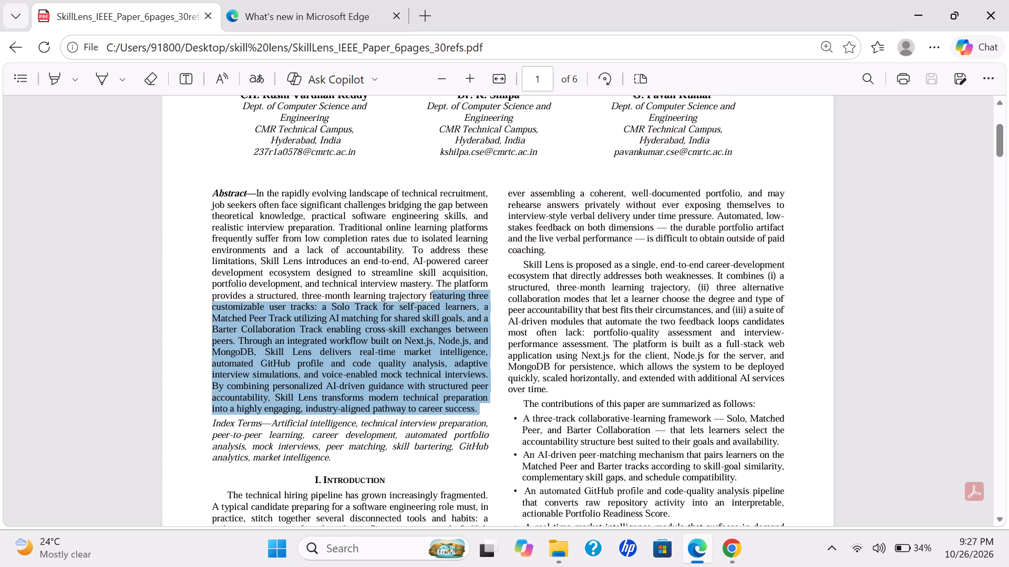
drag(433, 291, 318, 293)
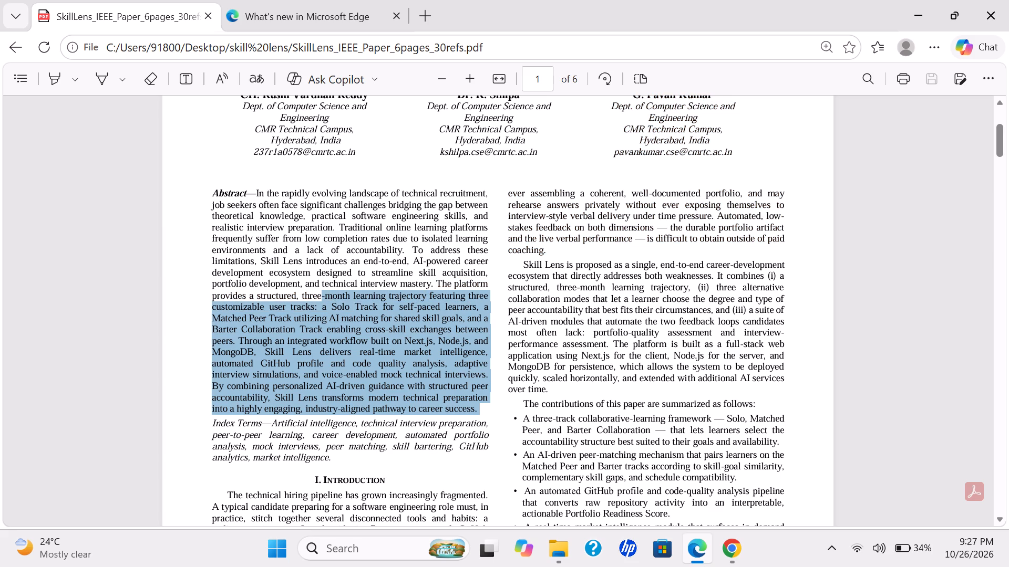
drag(318, 293, 209, 301)
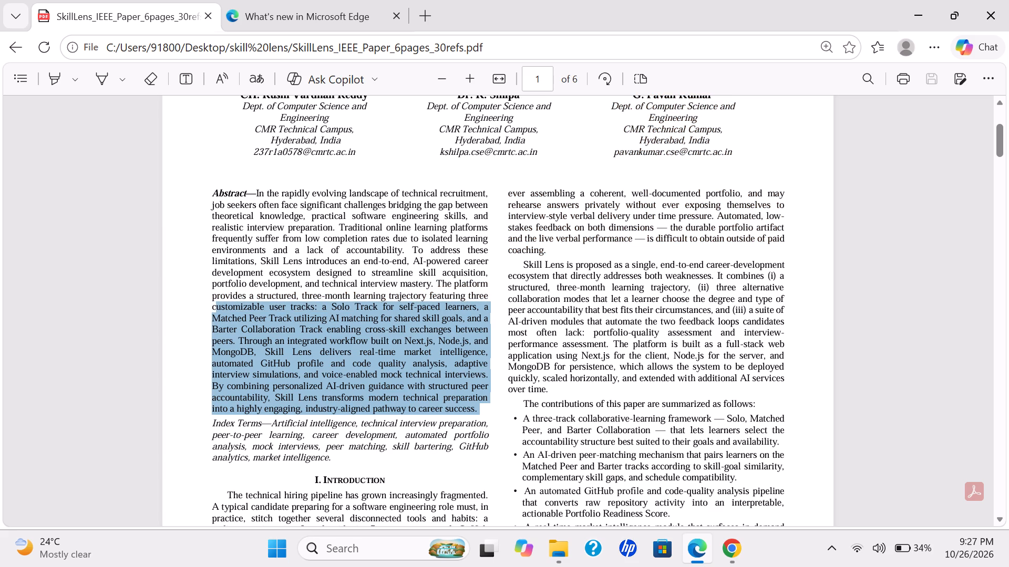
drag(209, 301, 200, 293)
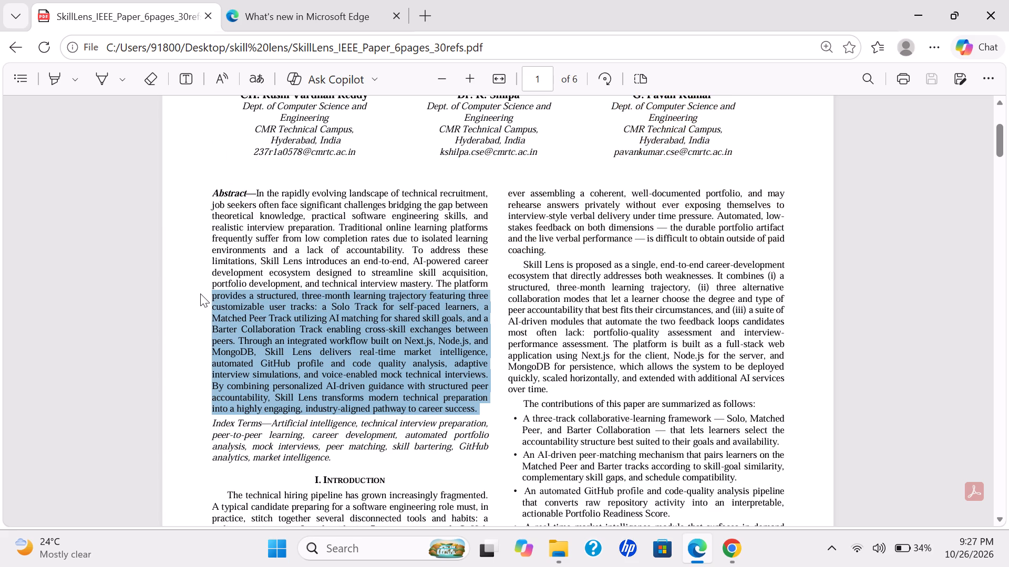
key(ctrl+c)
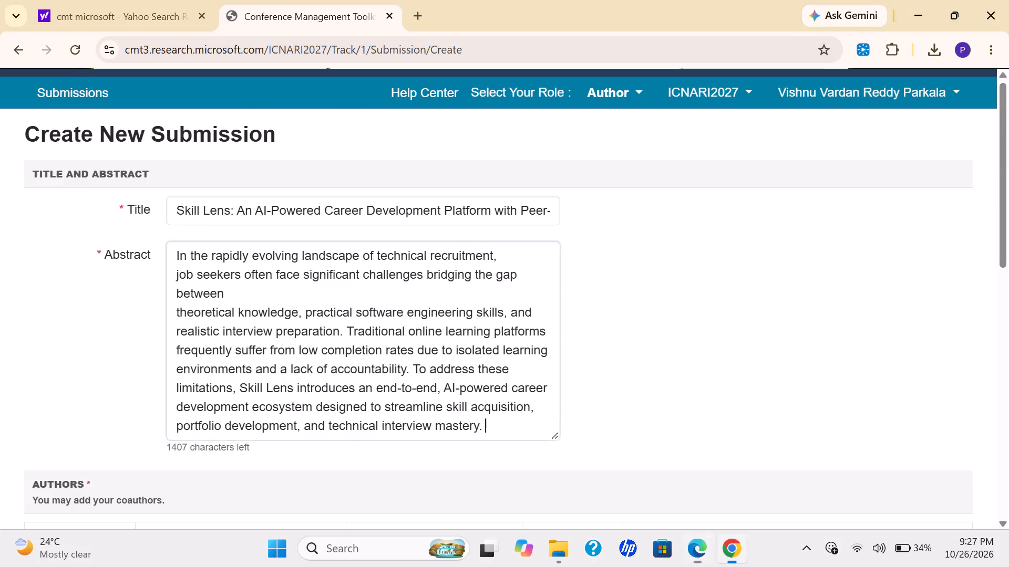
scroll(238, 453, down, 2)
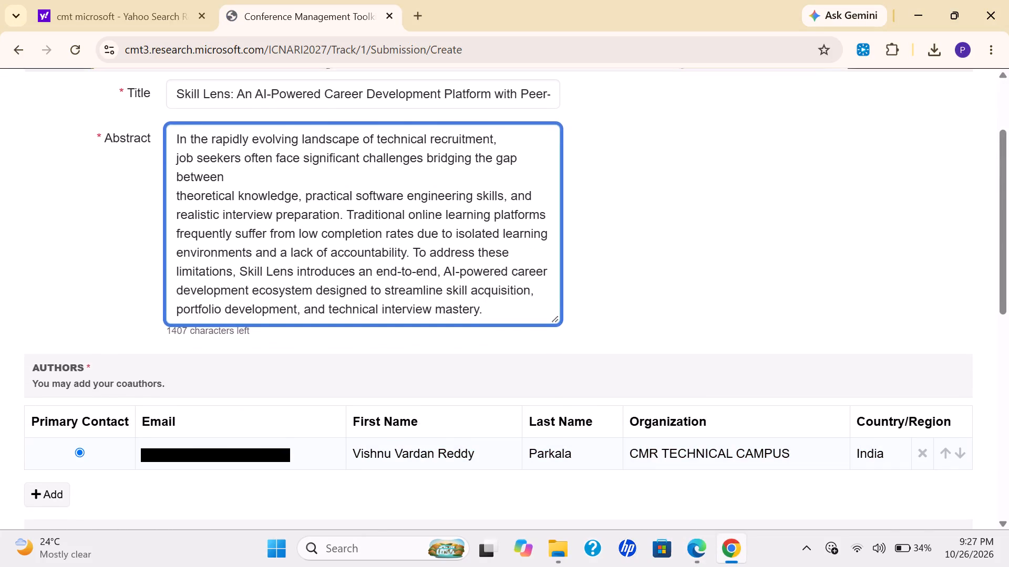
scroll(491, 310, down, 1)
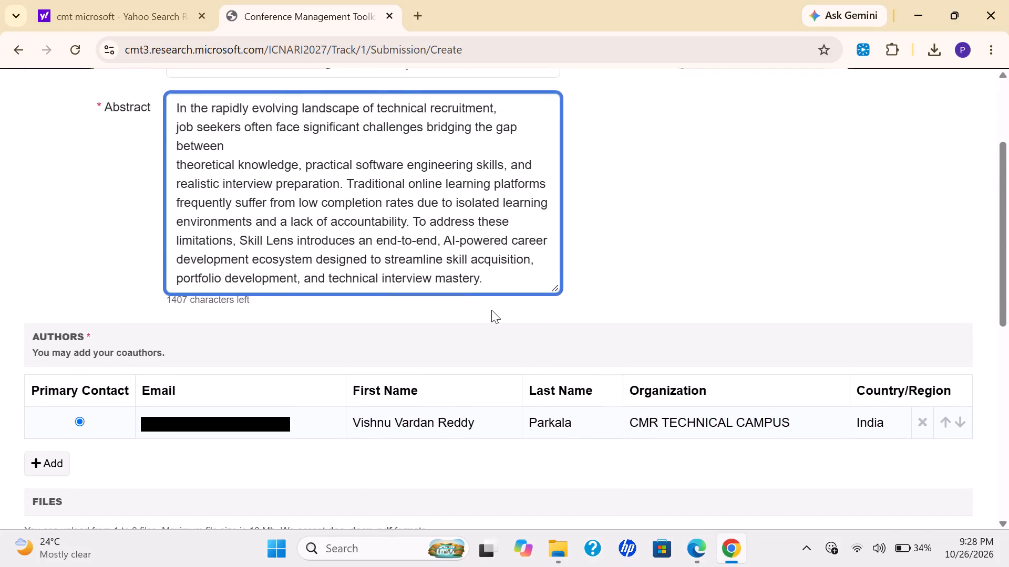
text(The platform)
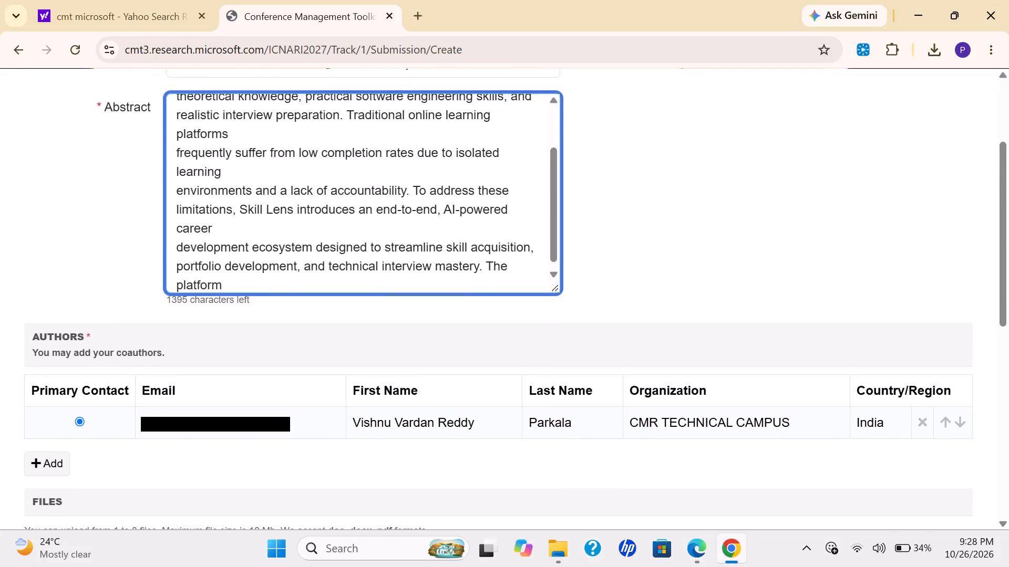
key(space)
key(ctrl+v)
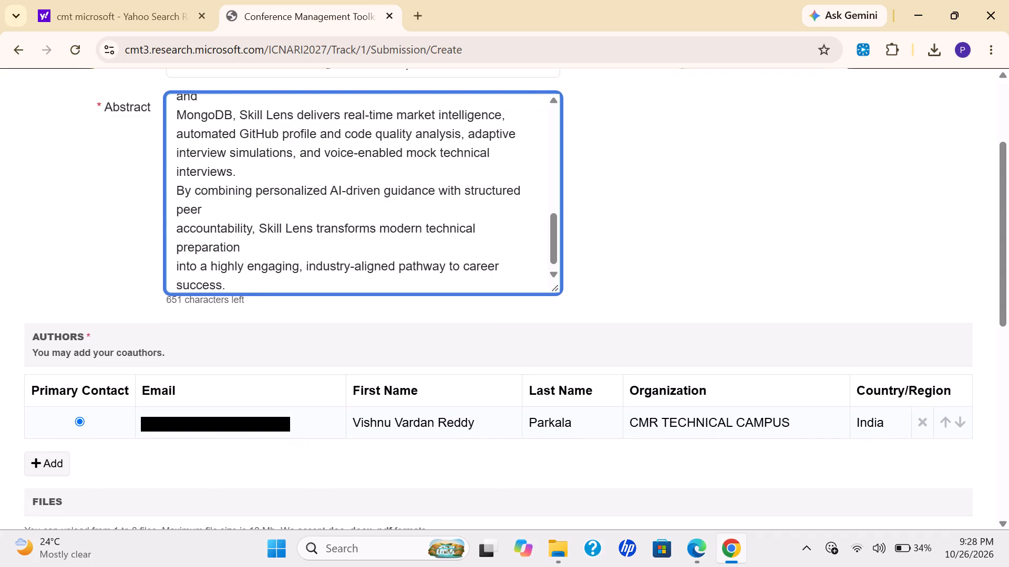
Remove the line breaks before "into a highly engaging", "accountability, Skill Lens" and "By combining" in the form's abstract text.
click(176, 267)
key(BackSpace)
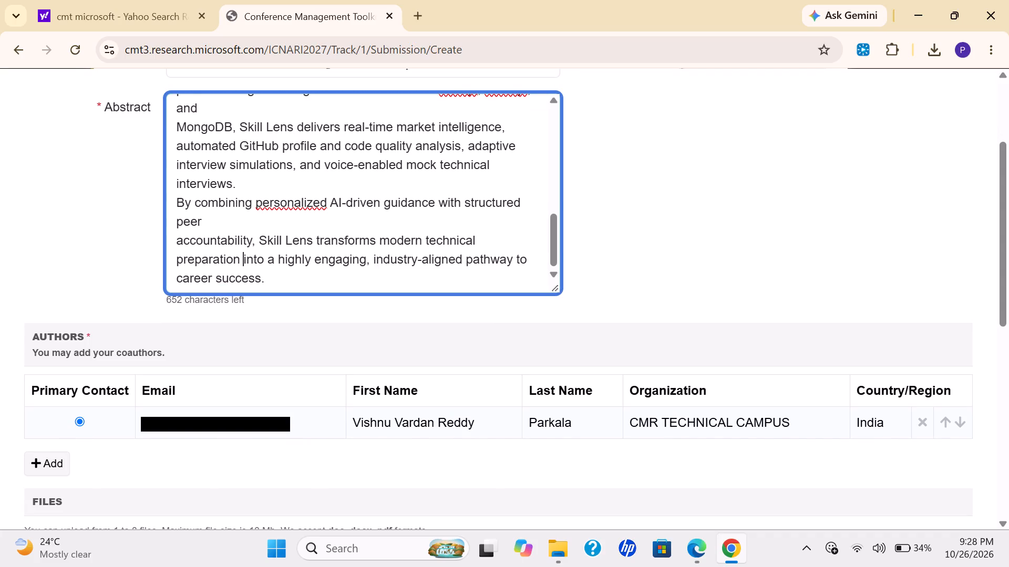
click(171, 239)
key(BackSpace)
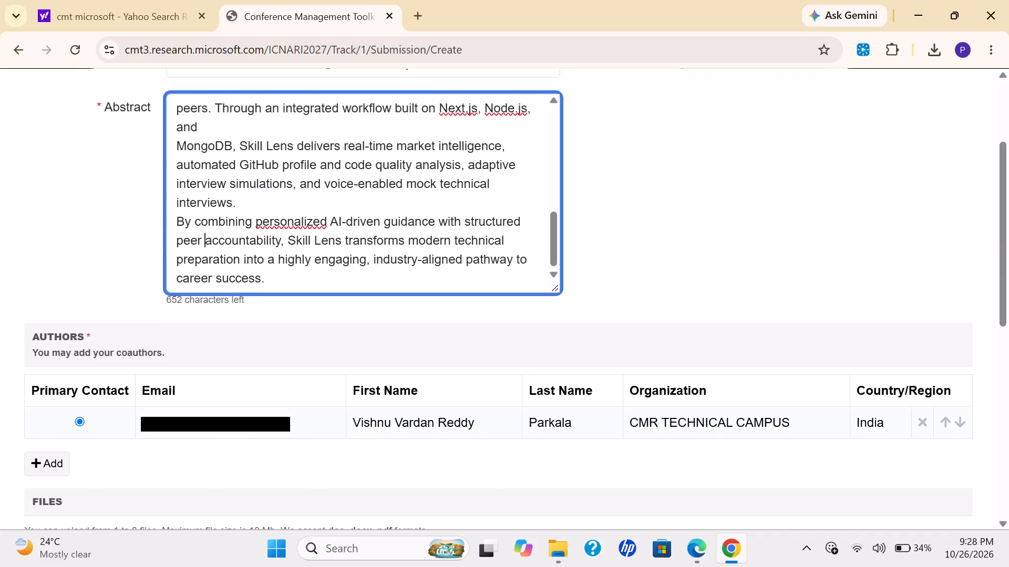
click(175, 220)
key(BackSpace)
Remove the abstract's line breaks before "MongoDB", "peers. Through", "Barter Collaboration Track" and "customizable user tracks".
scroll(175, 220, up, 1)
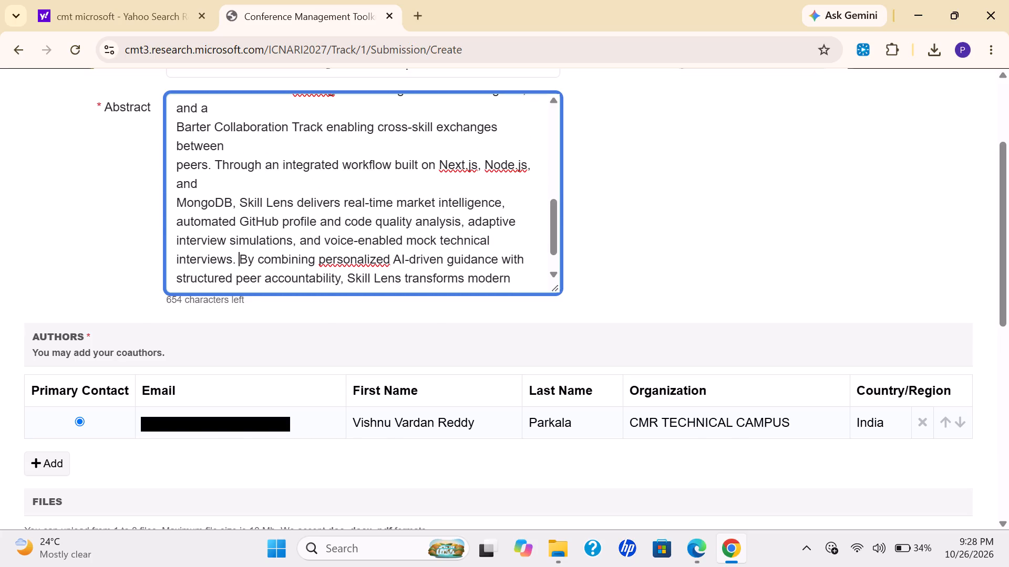
click(174, 201)
key(BackSpace)
scroll(174, 201, up, 1)
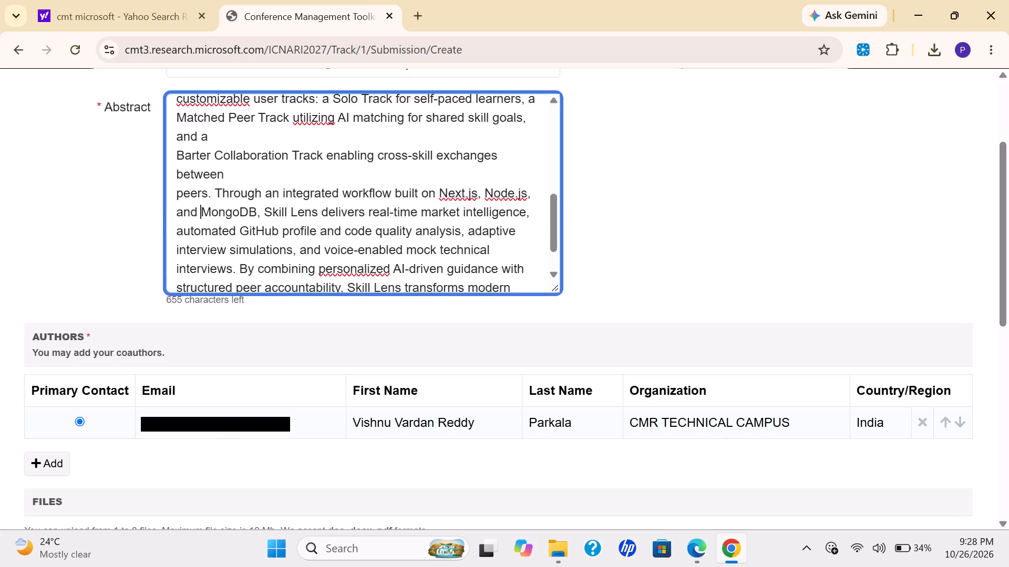
click(174, 196)
key(BackSpace)
scroll(174, 196, up, 1)
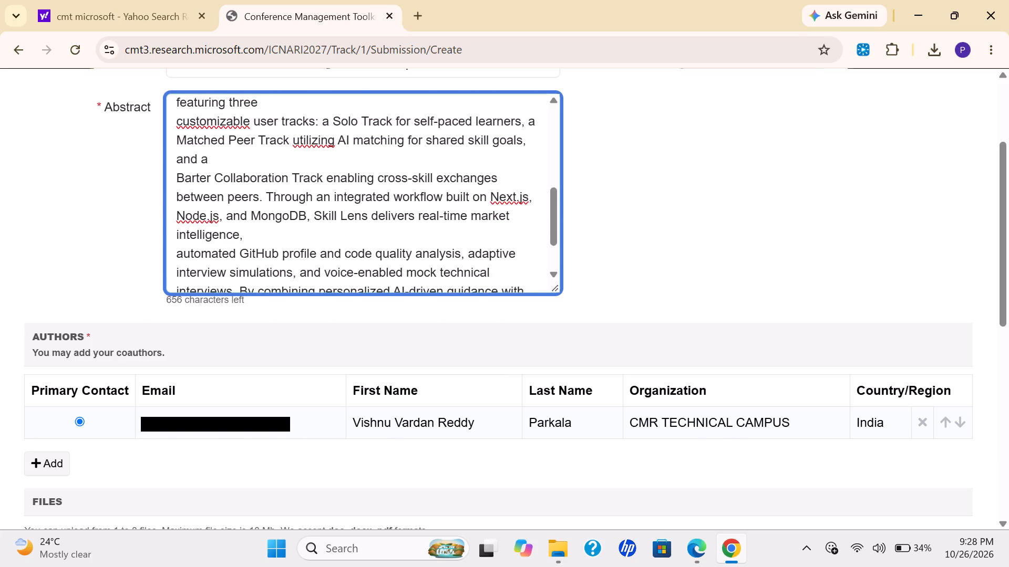
scroll(174, 196, up, 1)
click(173, 175)
key(BackSpace)
scroll(173, 175, up, 1)
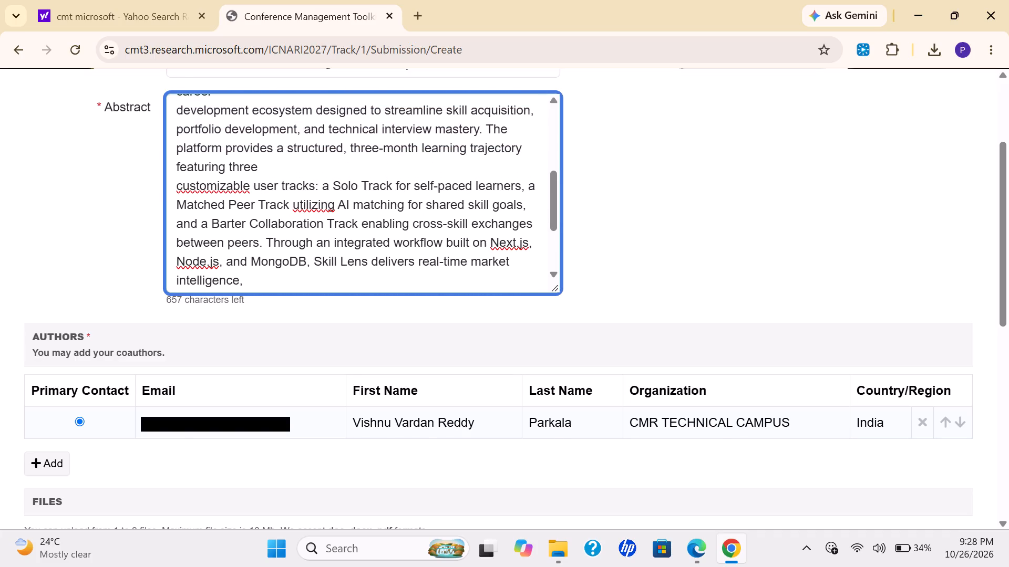
click(174, 188)
key(BackSpace)
Remove the abstract's line breaks before "development ecosystem" and "environments and a lack of accountability".
scroll(174, 188, up, 1)
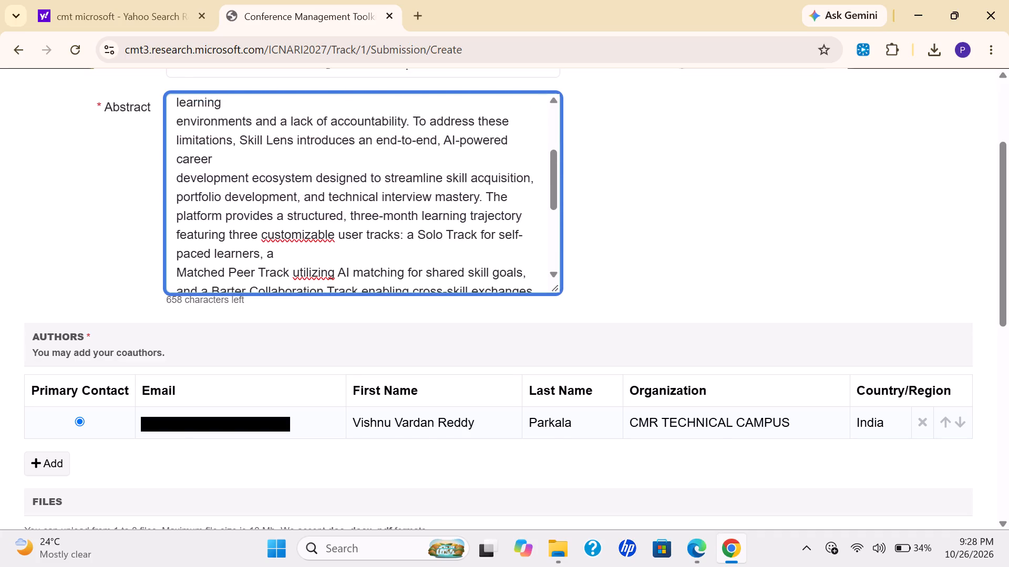
click(177, 177)
key(BackSpace)
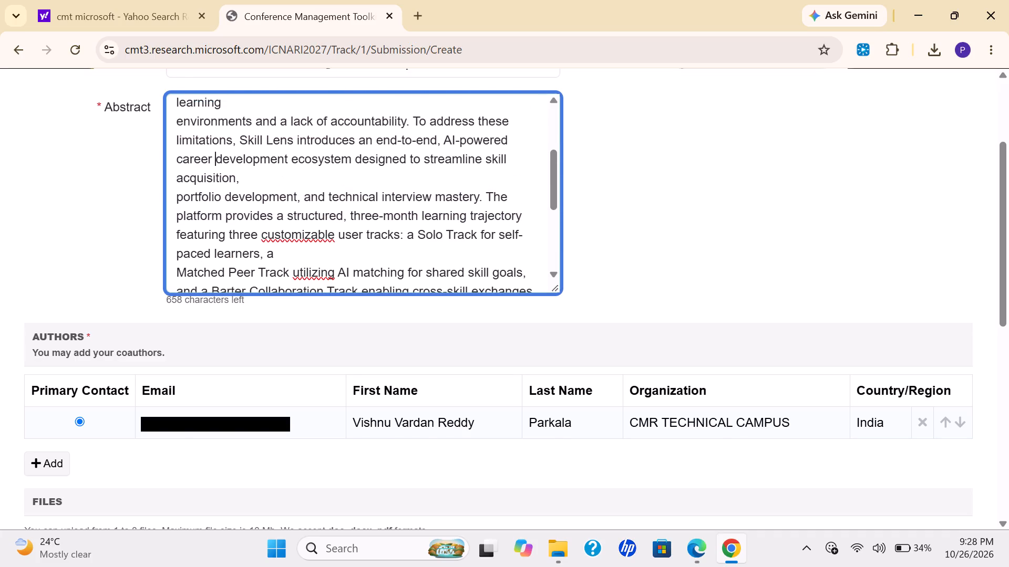
scroll(177, 177, up, 1)
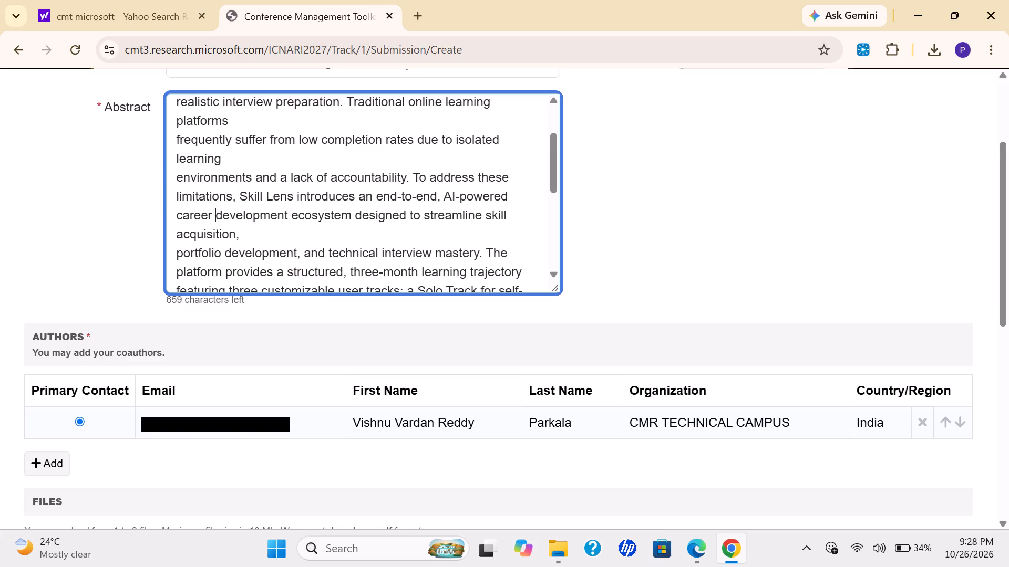
click(171, 180)
key(BackSpace)
Remove the line breaks before "theoretical knowledge", "realistic interview preparation", "frequently suffer" and "limitations, Skill Lens" in the abstract's opening sentences.
scroll(171, 180, up, 2)
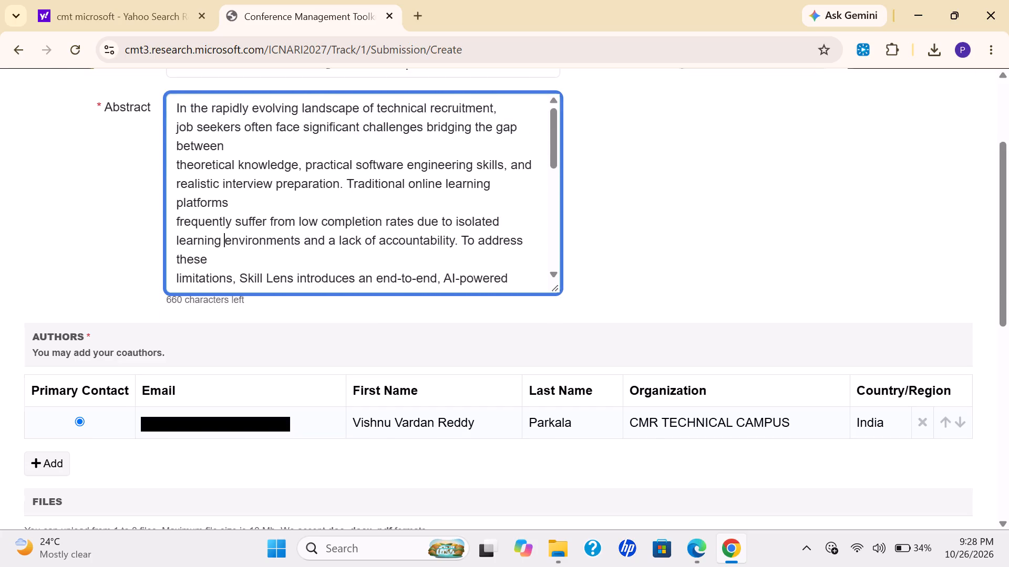
scroll(171, 180, up, 1)
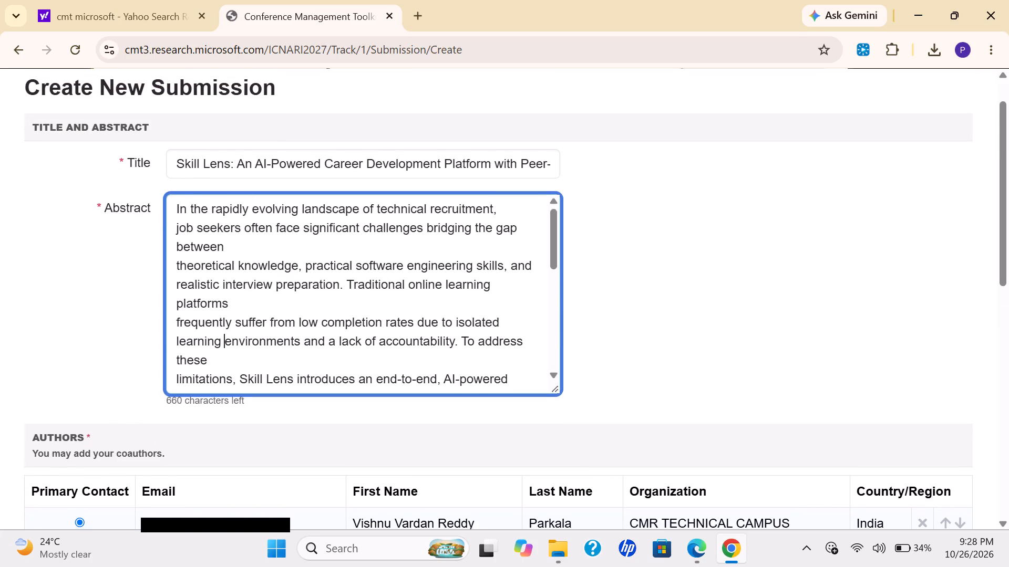
click(172, 271)
key(BackSpace)
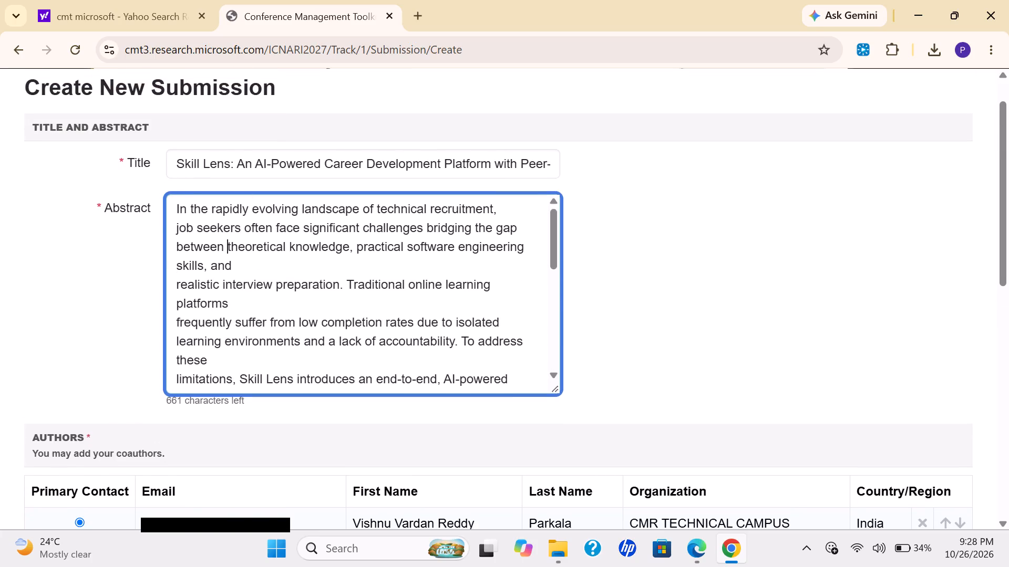
click(179, 285)
key(Left)
key(BackSpace)
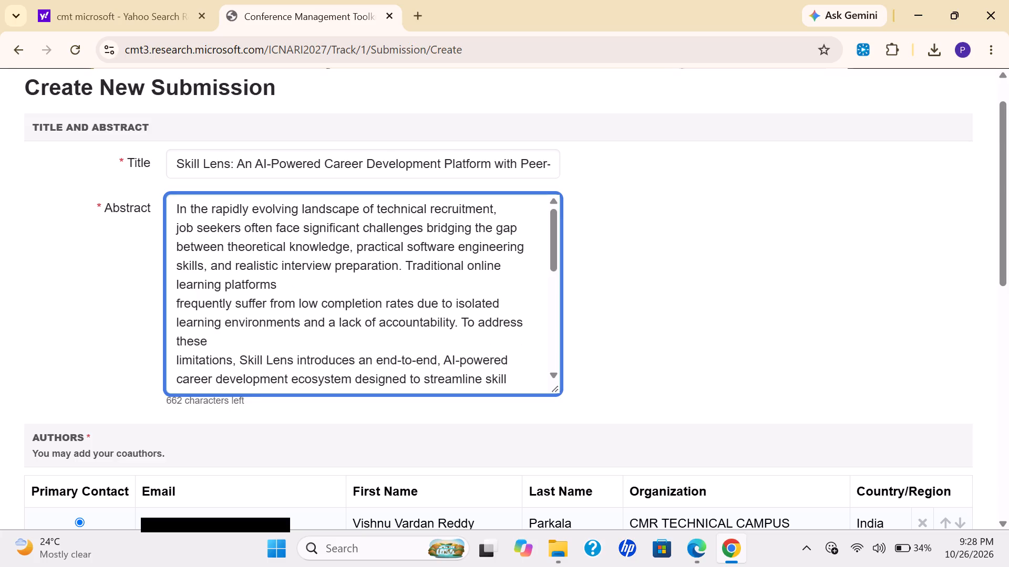
click(178, 308)
key(Left)
key(BackSpace)
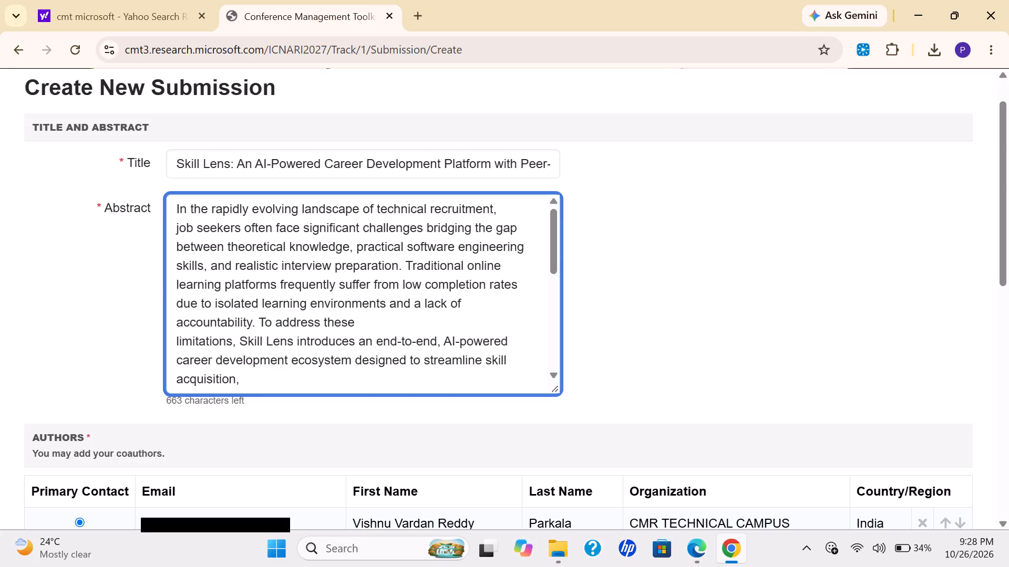
click(178, 344)
key(Left)
key(BackSpace)
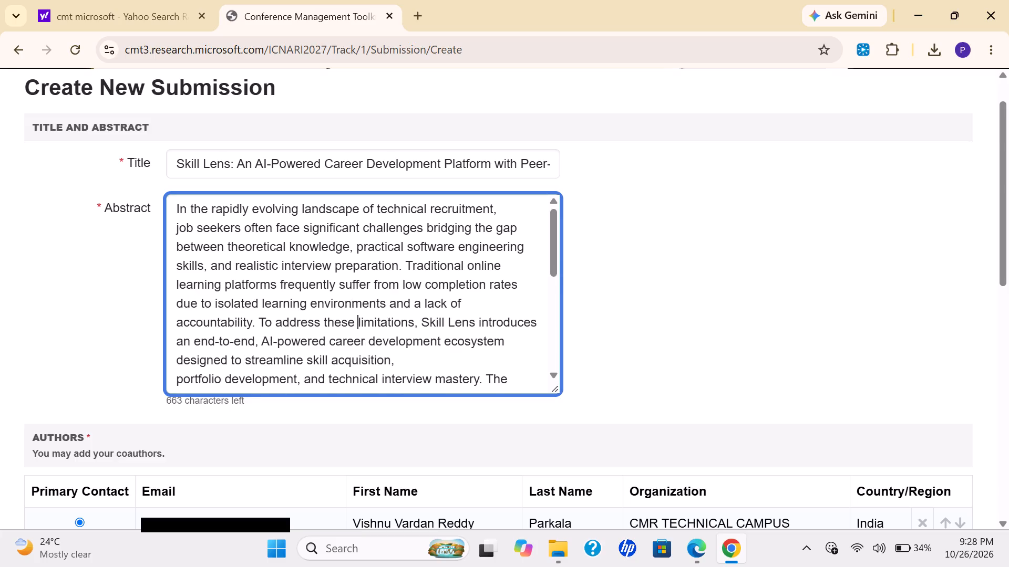
Remove the line break before "portfolio development, and technical interview mastery" in the abstract text.
scroll(178, 344, down, 1)
click(176, 346)
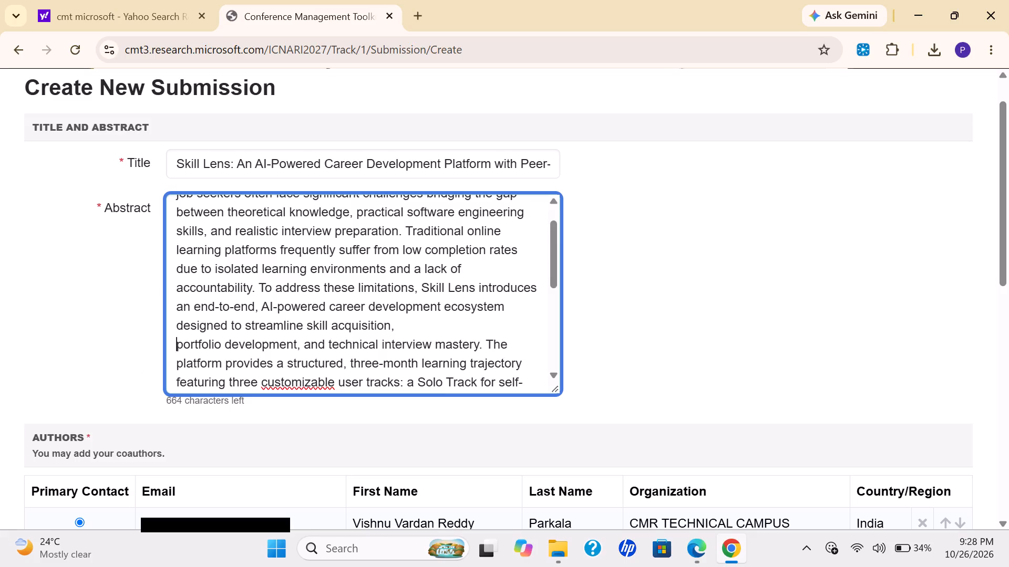
key(BackSpace)
scroll(176, 346, down, 2)
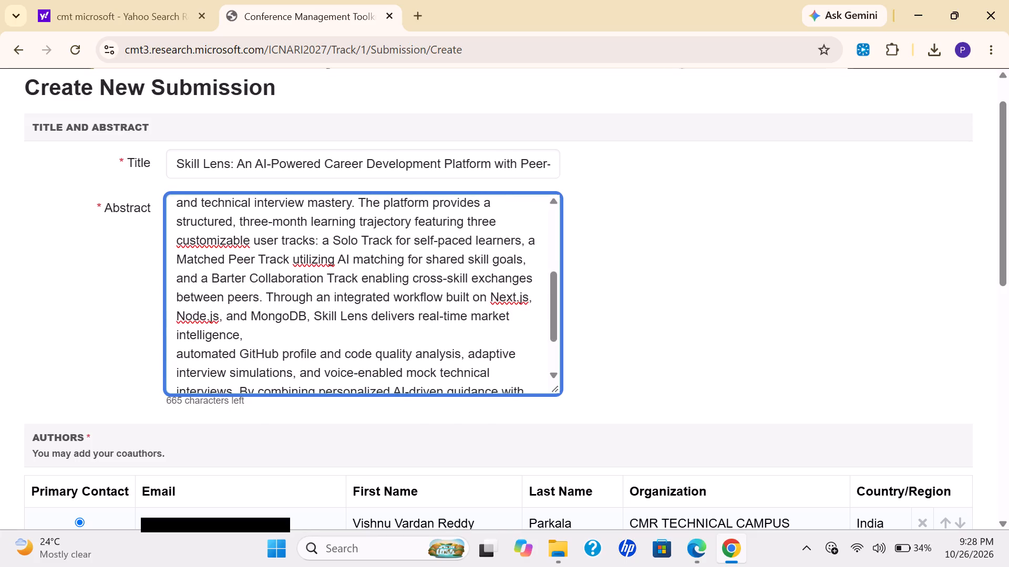
Remove the abstract's line breaks before "automated GitHub profile" and "interview simulations".
click(174, 355)
key(BackSpace)
scroll(174, 355, down, 1)
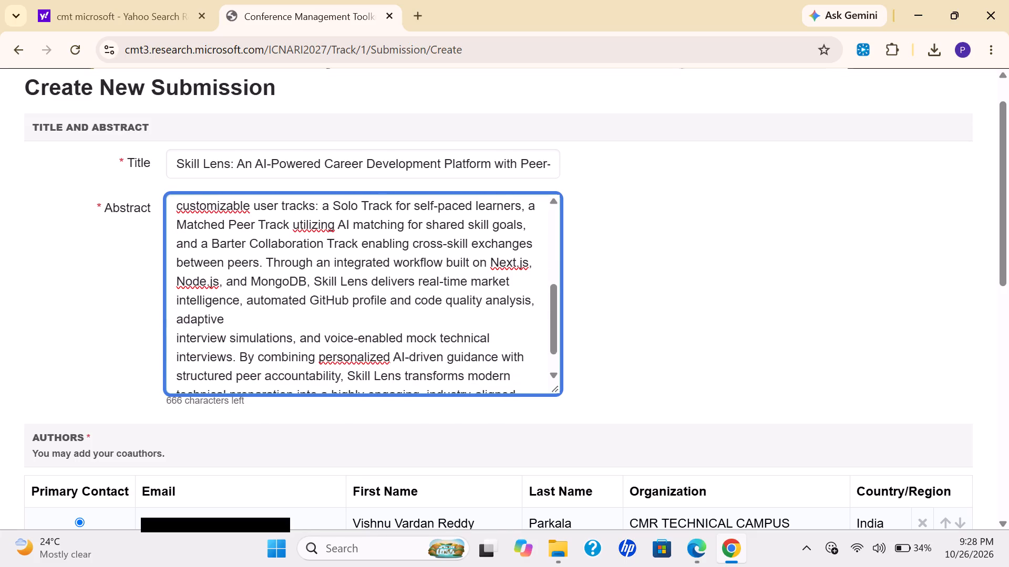
click(173, 338)
key(BackSpace)
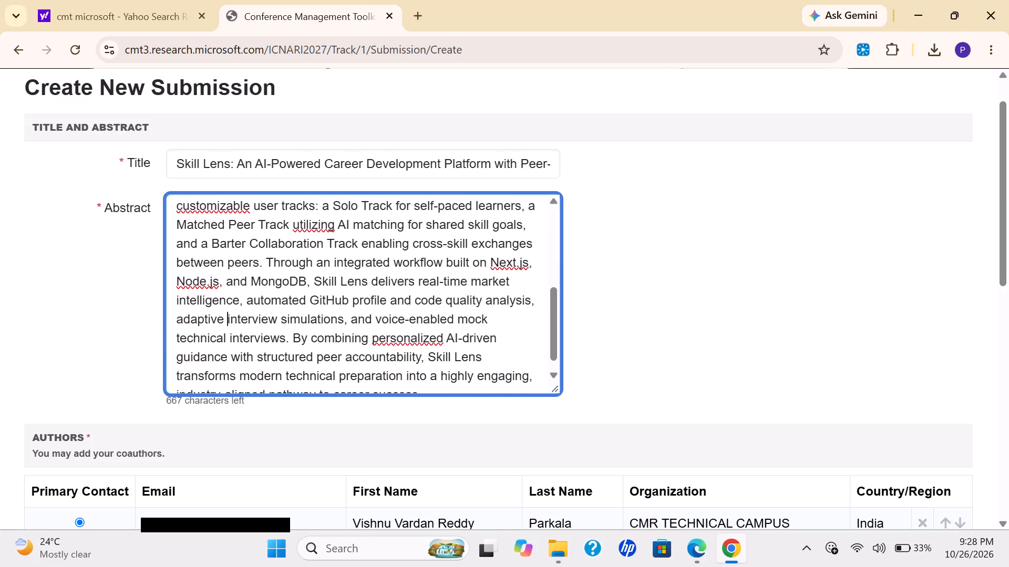
scroll(173, 338, down, 2)
scroll(345, 310, up, 3)
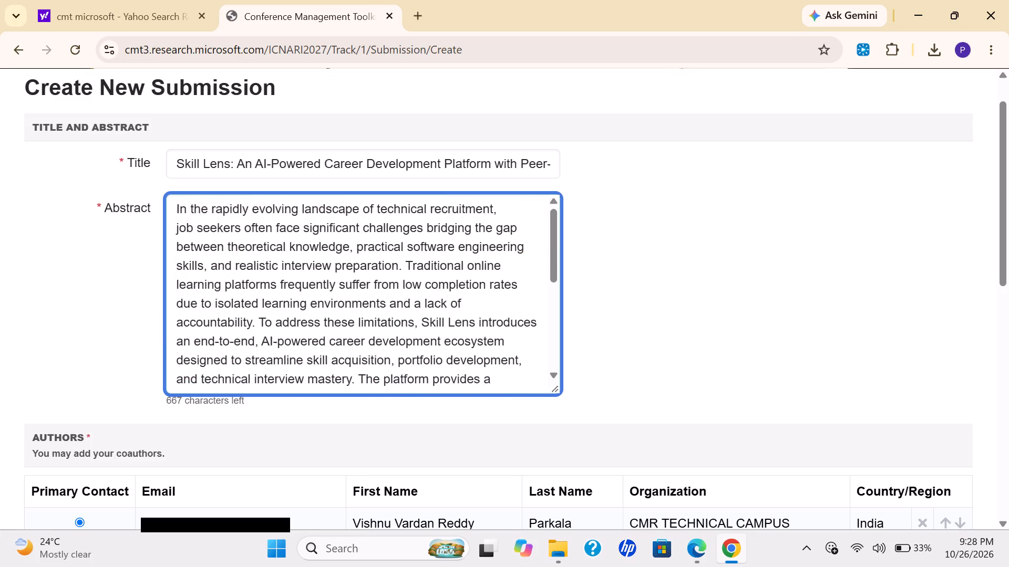
Copy the entire abstract text from the submission form.
key(ctrl+a)
key(ctrl+c)
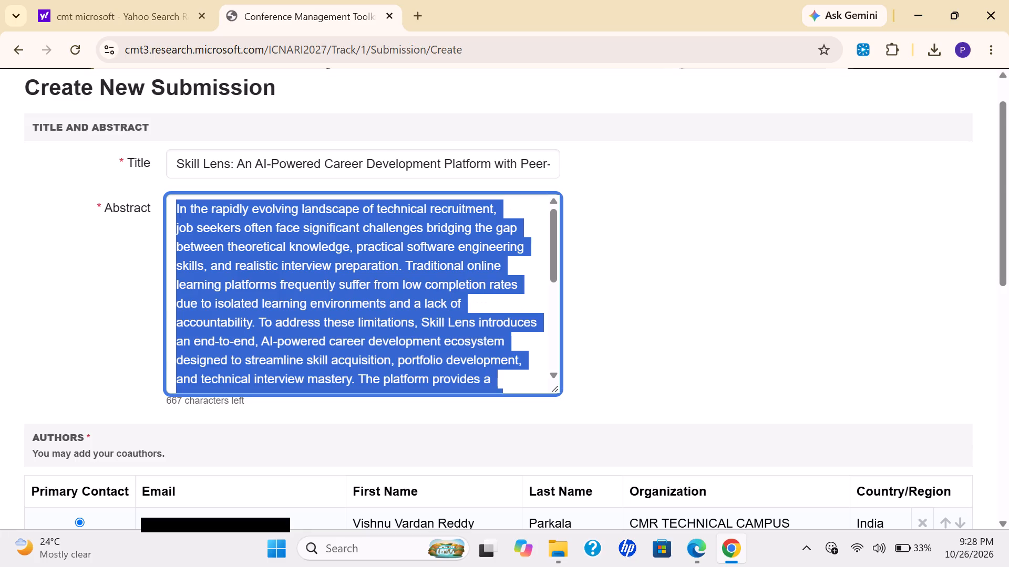
click(701, 277)
scroll(701, 277, down, 4)
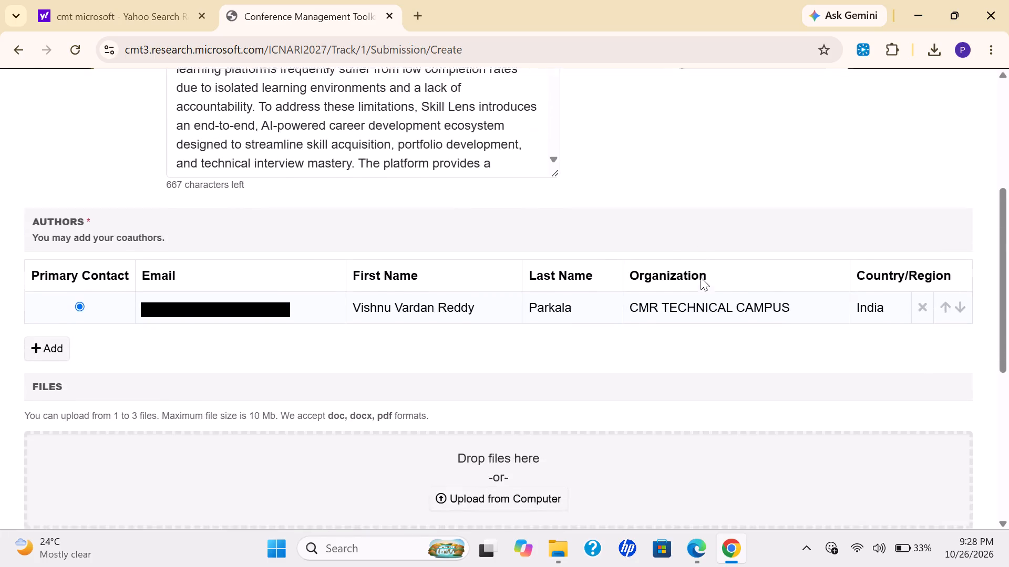
scroll(701, 277, down, 1)
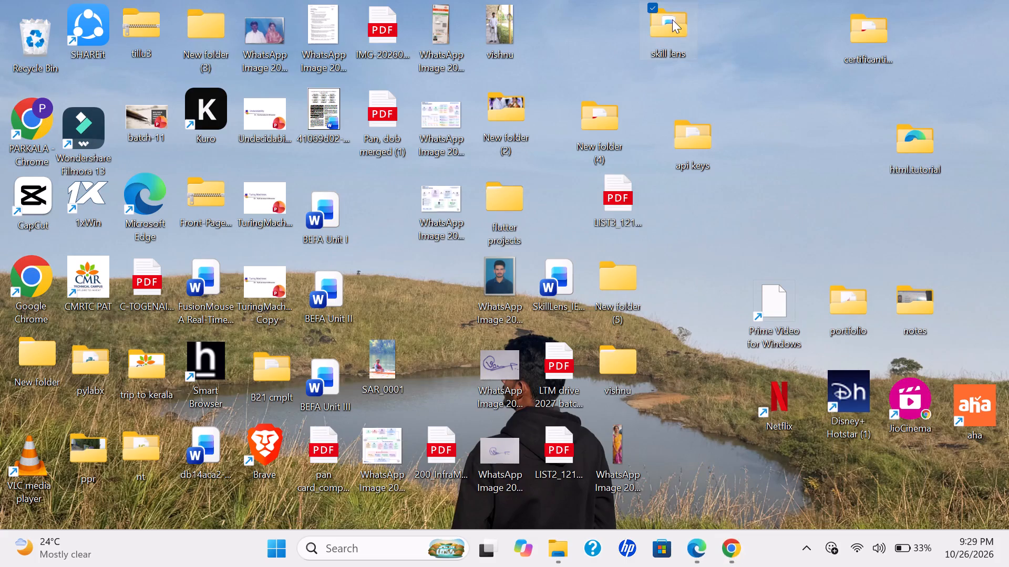
Create a text document named "abstract" in the desktop's skill lens folder.
double_click(672, 19)
right_click(534, 366)
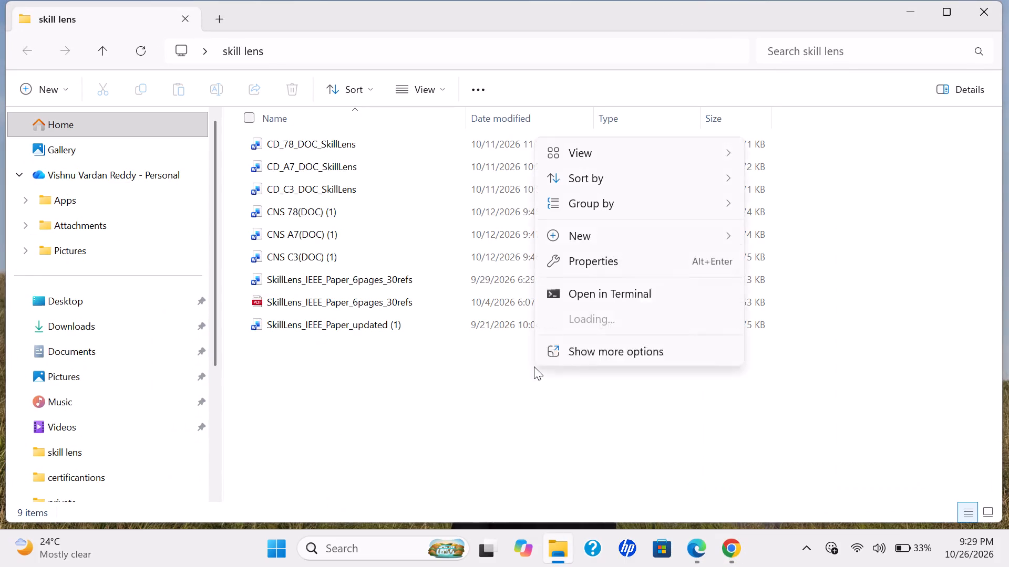
click(611, 253)
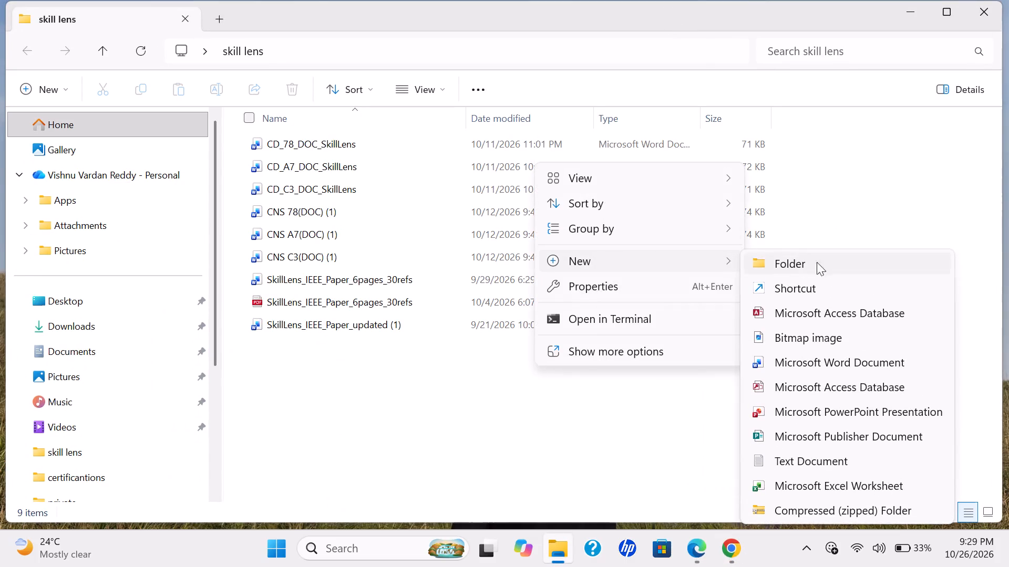
scroll(832, 361, down, 1)
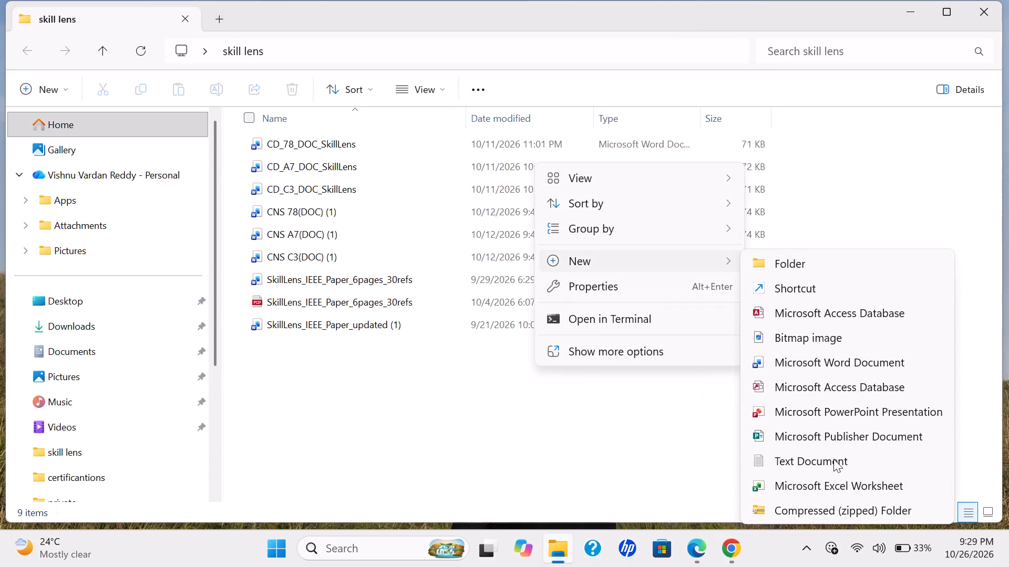
click(833, 459)
key(BackSpace)
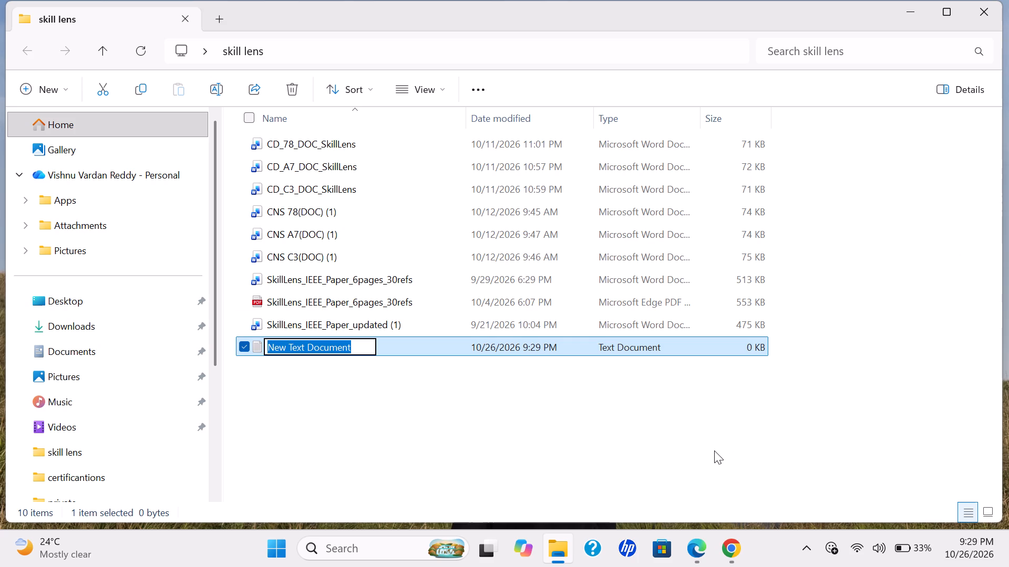
text(abstract')
key(BackSpace)
key(Return)
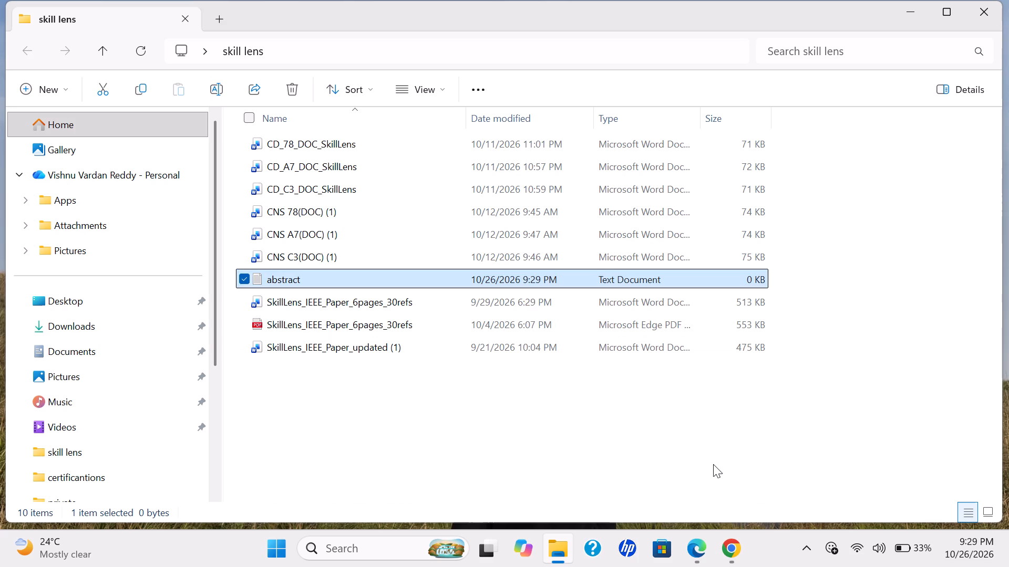
Paste the copied abstract into the "abstract" text document, and close the document and the skill lens folder.
double_click(589, 268)
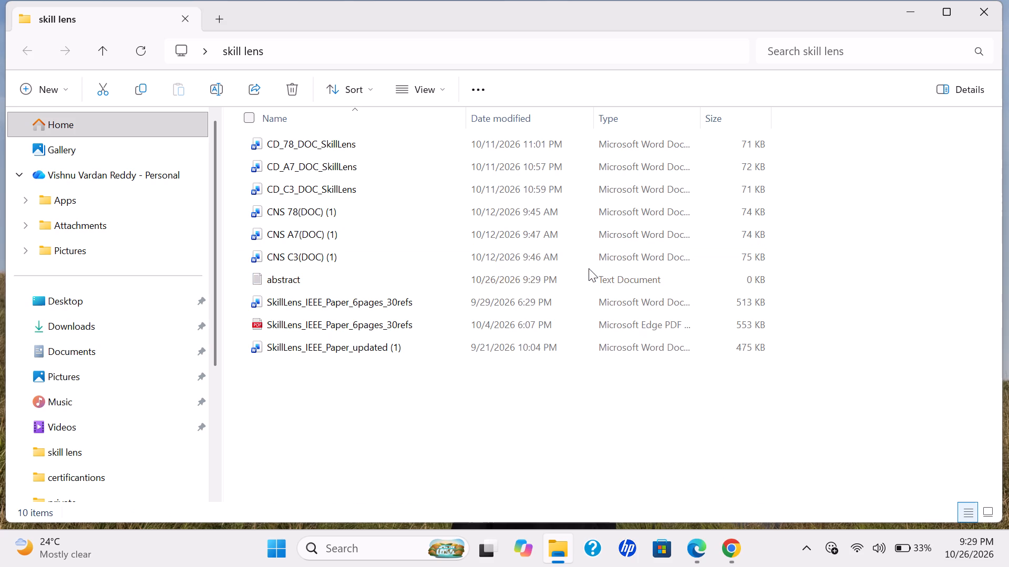
double_click(584, 274)
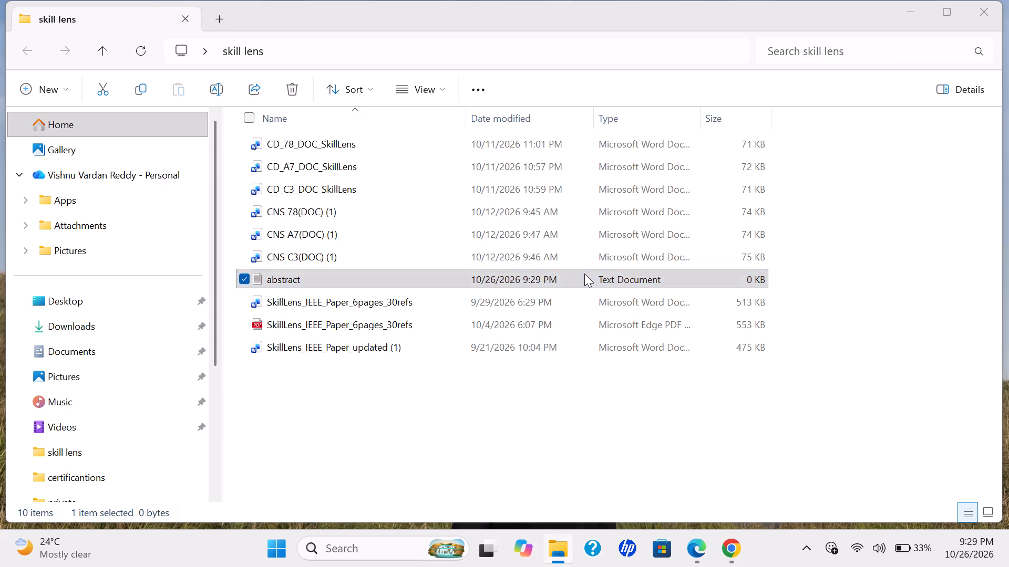
key(ctrl+v)
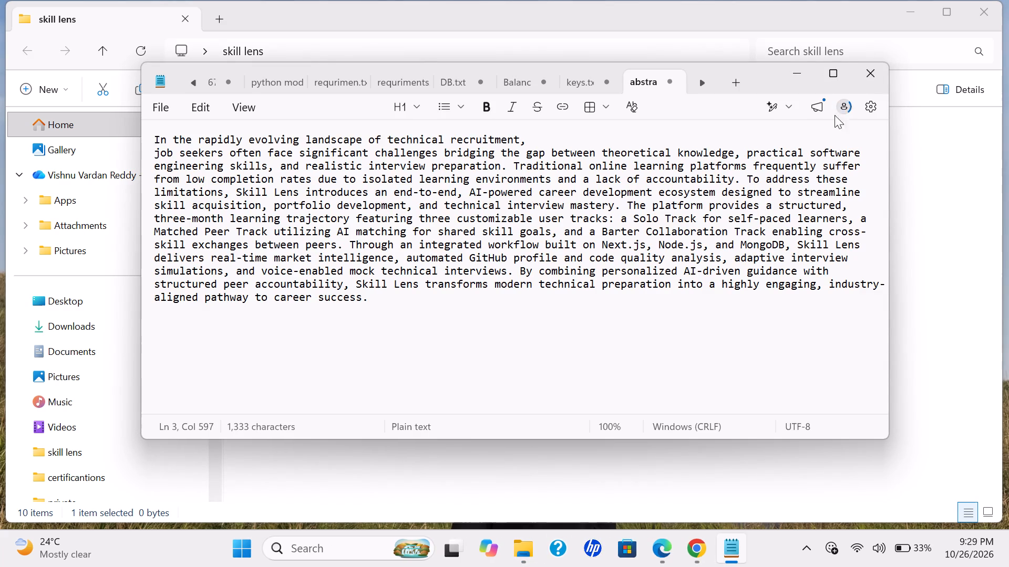
click(870, 79)
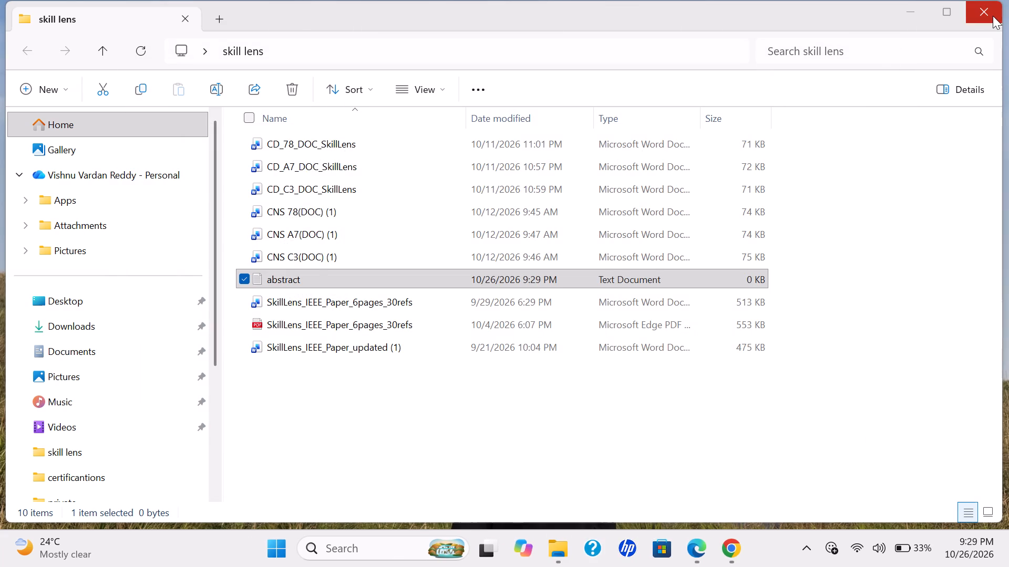
click(993, 16)
In Chrome, upload the PDF SkillLens_IEEE_Paper_6pages_30refs from the desktop's skill lens folder to the submission's files.
click(732, 542)
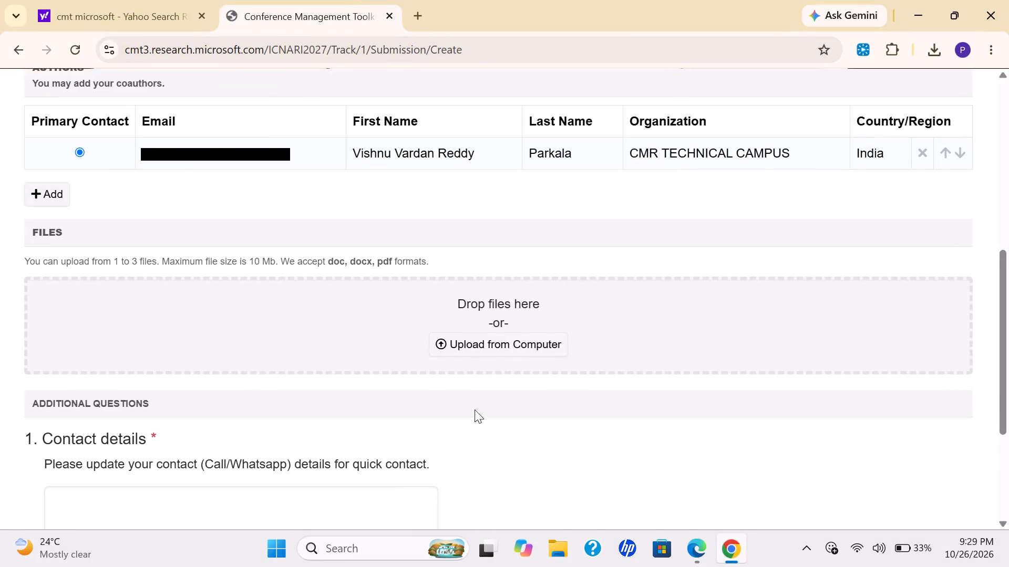
scroll(465, 403, up, 1)
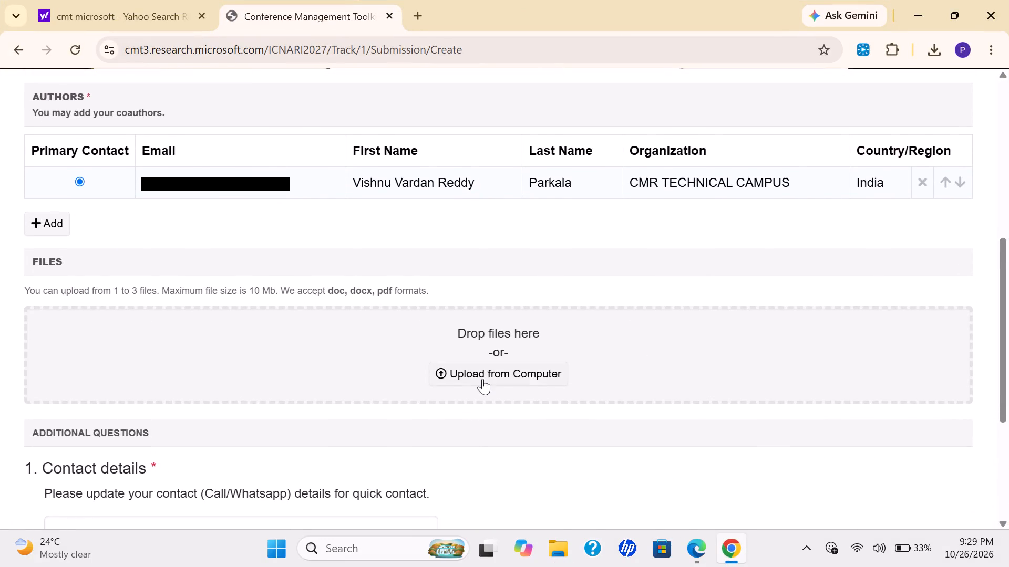
click(483, 376)
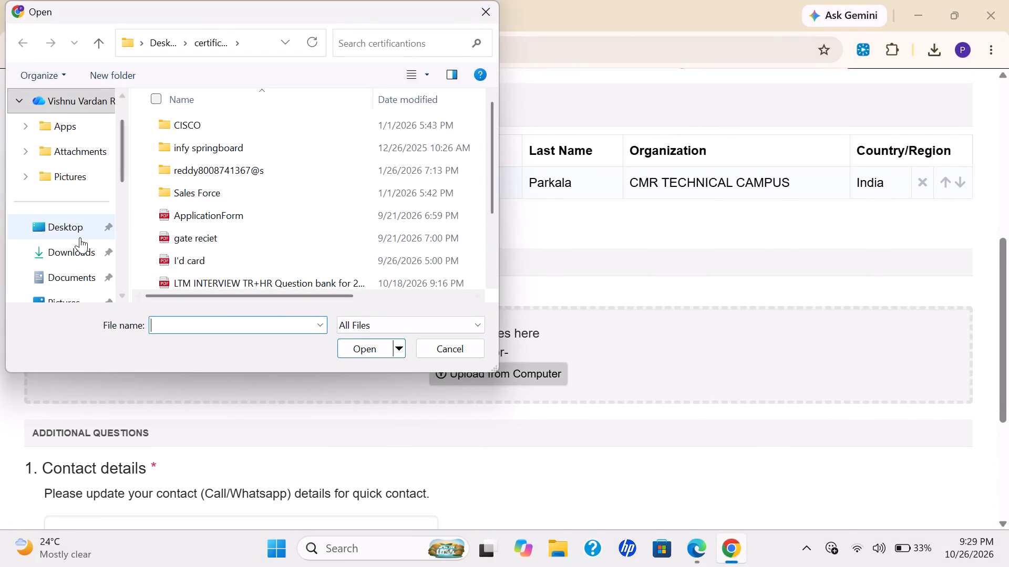
click(74, 237)
scroll(283, 218, down, 2)
scroll(283, 218, up, 1)
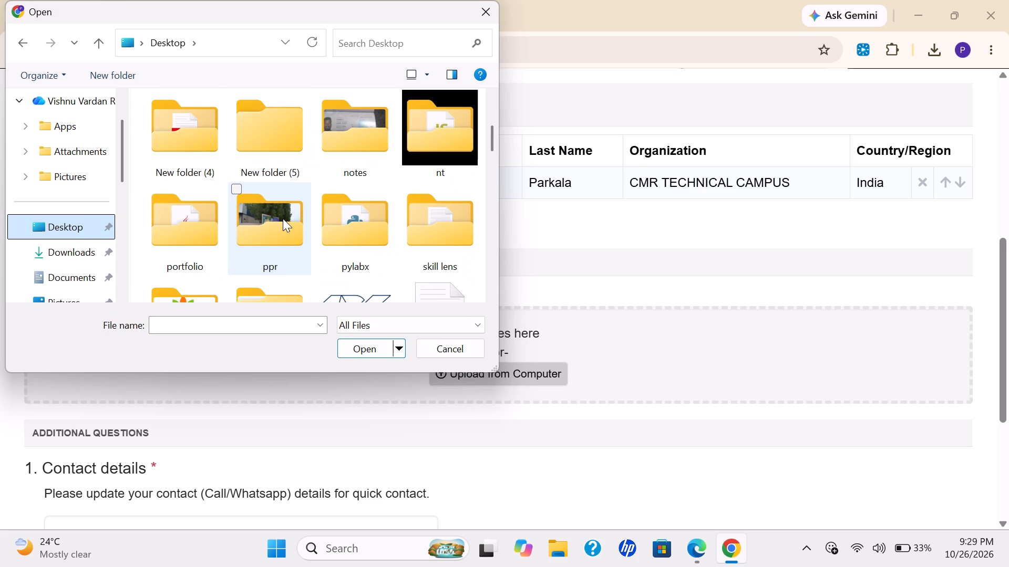
double_click(469, 242)
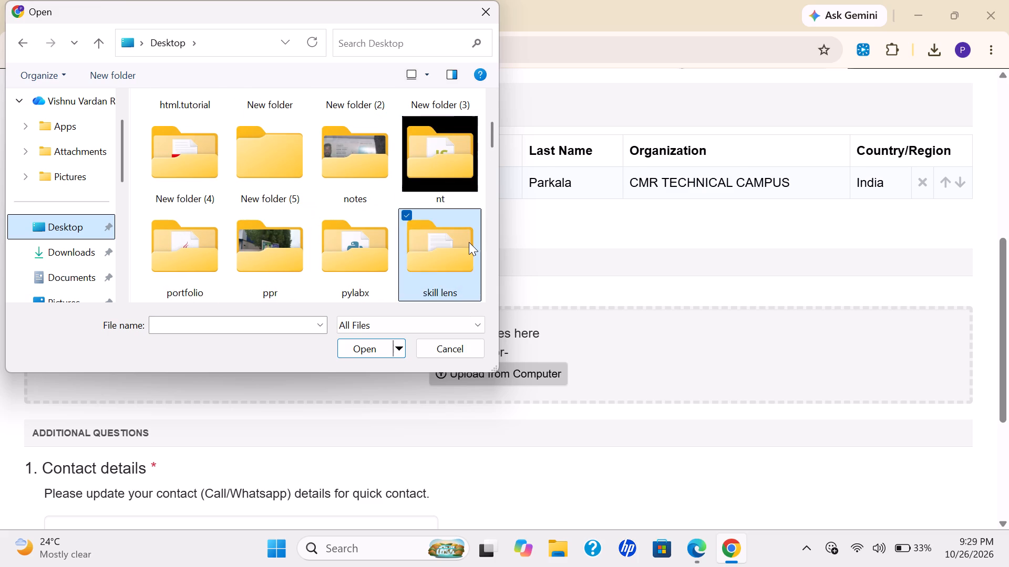
scroll(296, 224, down, 1)
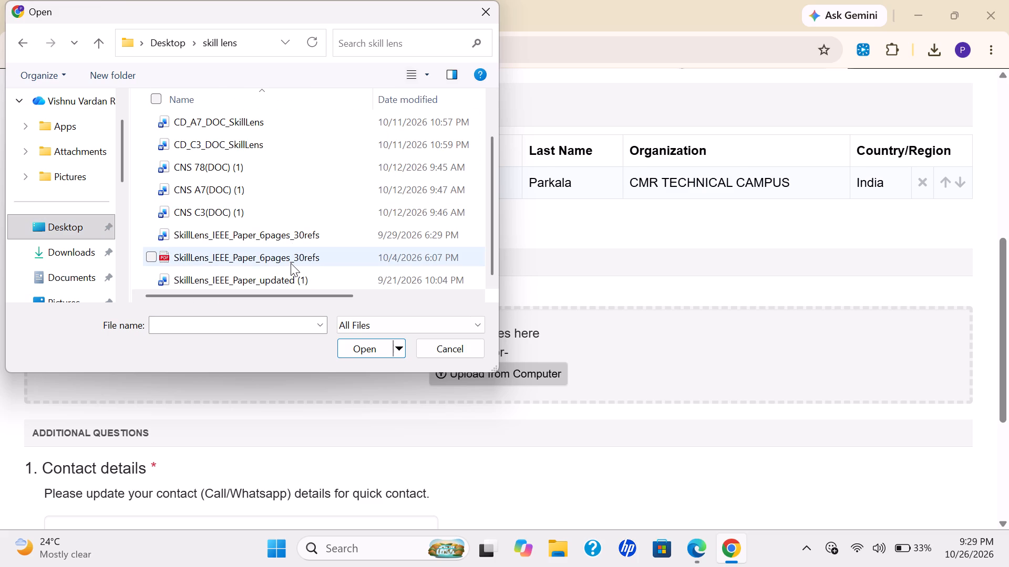
click(291, 263)
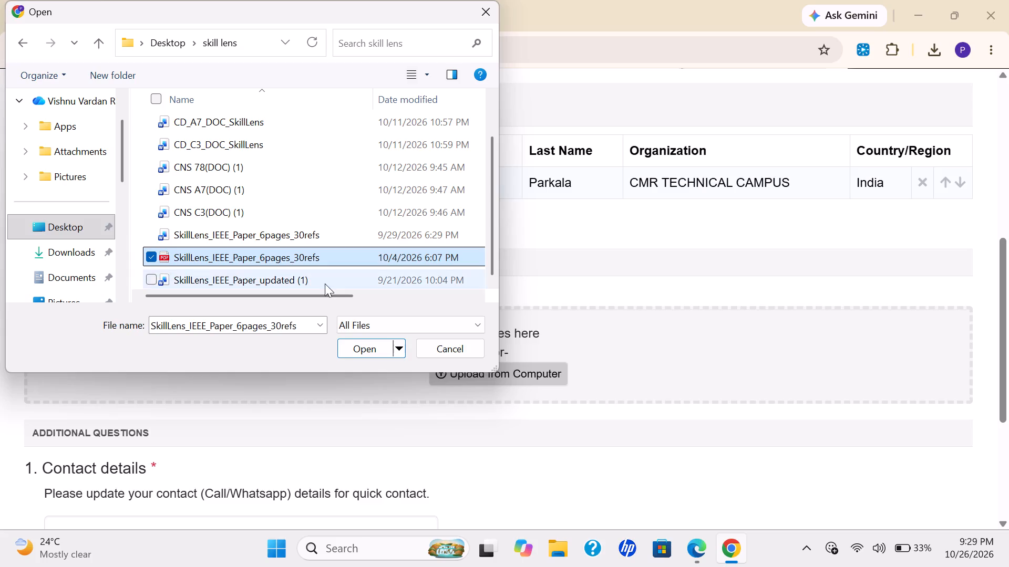
click(362, 347)
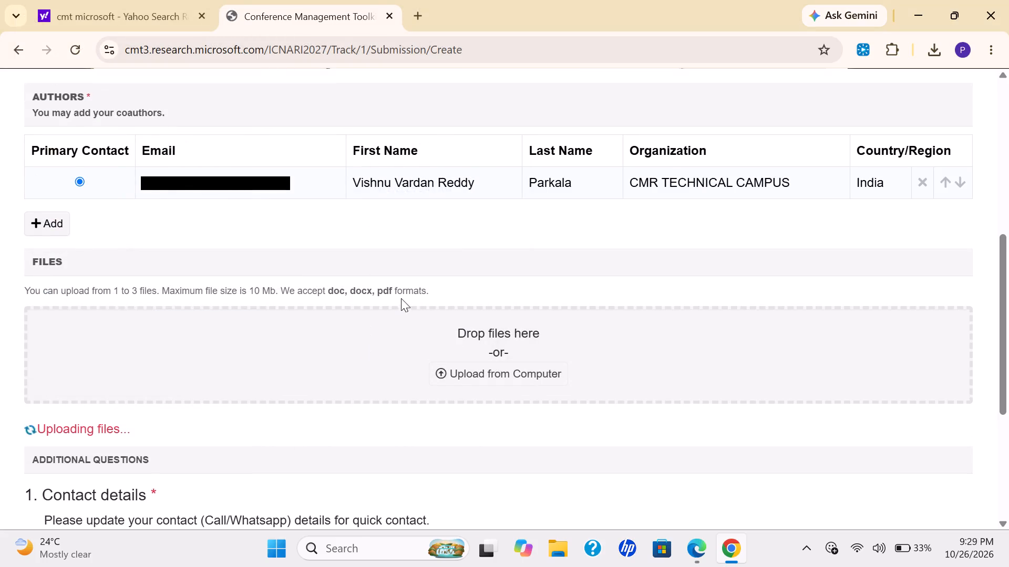
Enter the contact phone number under the Contact details question and submit the paper to ICNARI2027.
scroll(403, 363, down, 2)
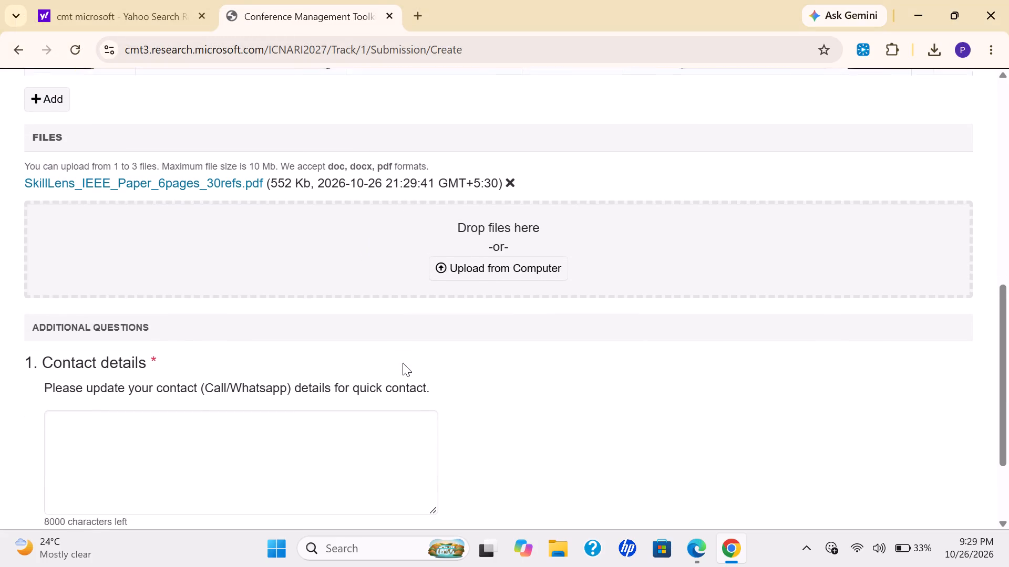
scroll(403, 363, down, 2)
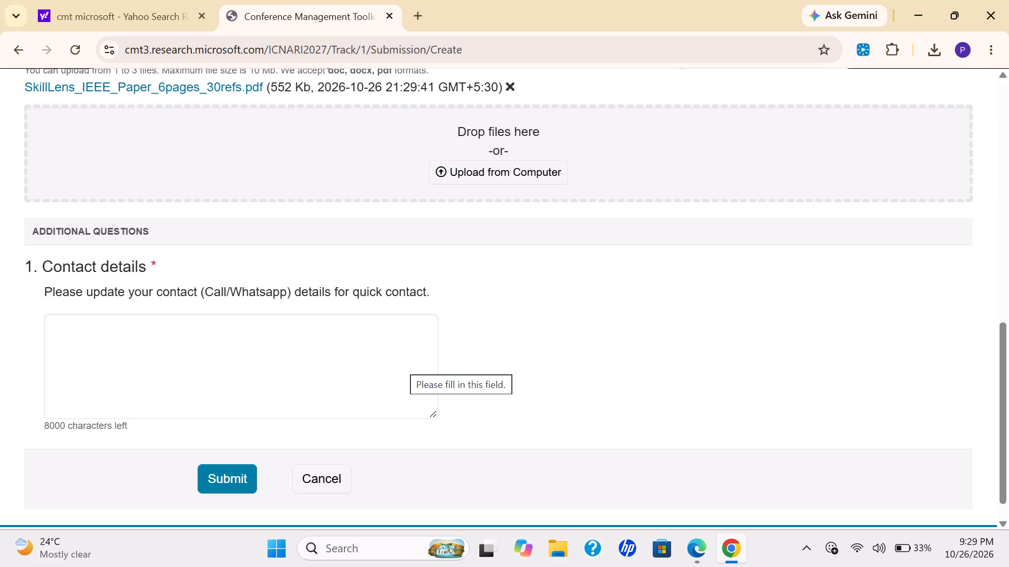
click(277, 323)
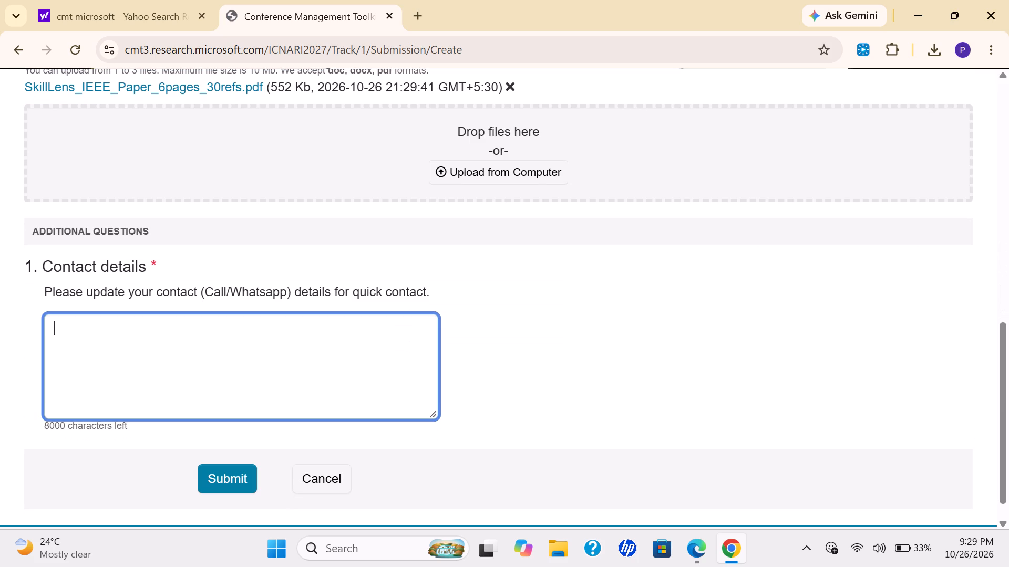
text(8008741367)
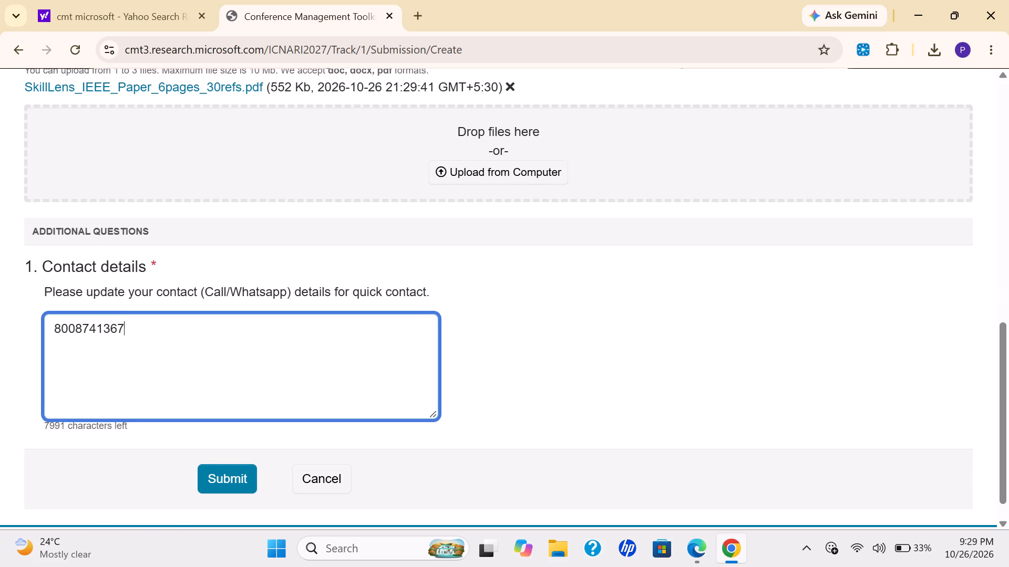
scroll(277, 323, down, 1)
click(224, 461)
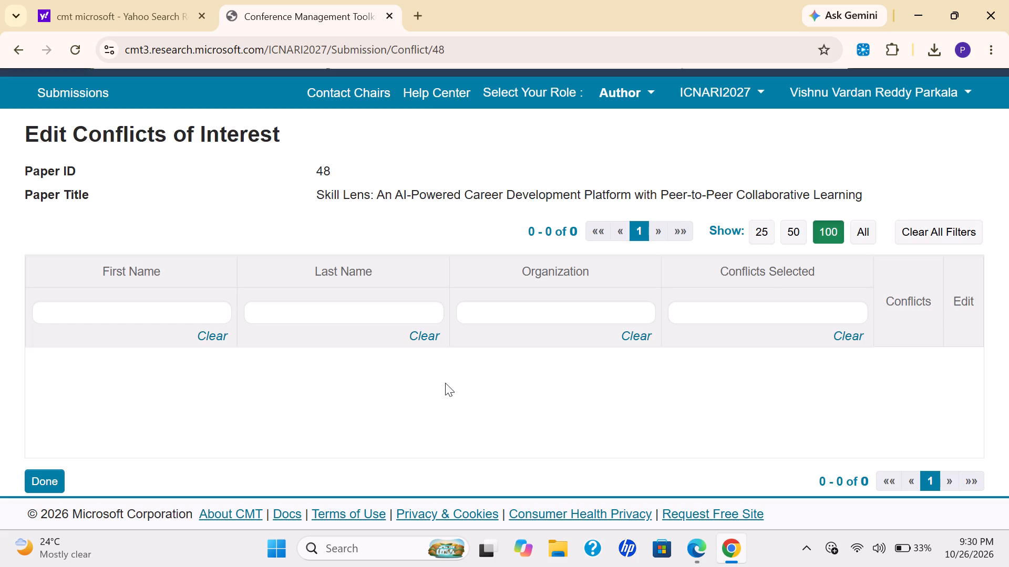
On the Edit Conflicts of Interest page, fill the First Name filter with the author's first name and start on the Last Name filter.
click(193, 314)
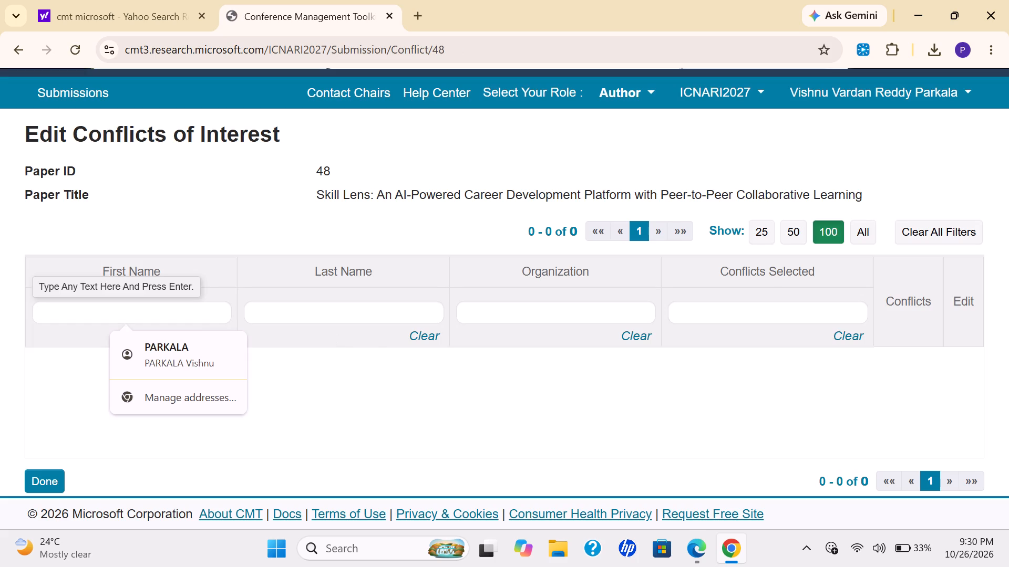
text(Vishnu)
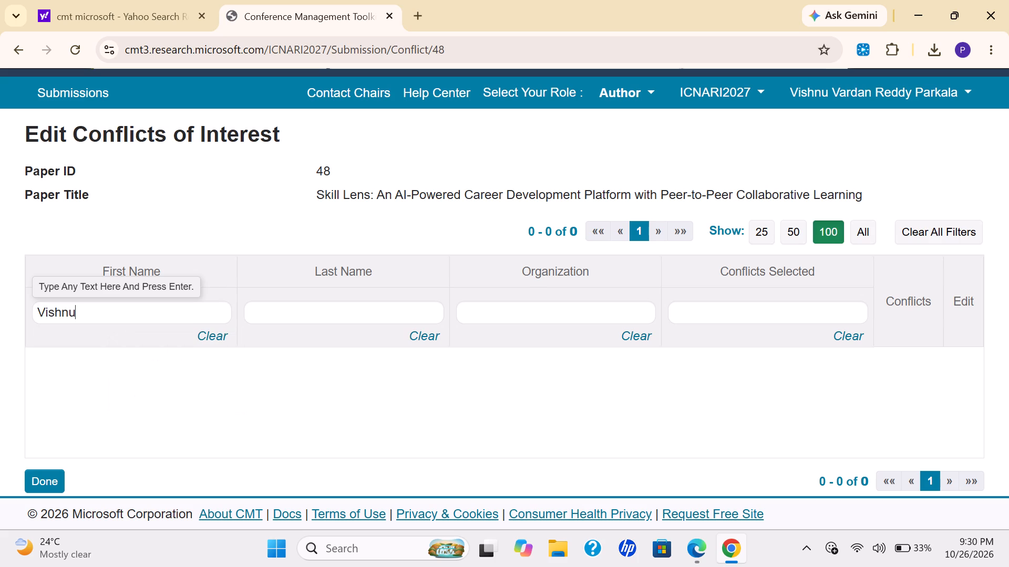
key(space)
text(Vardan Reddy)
click(386, 314)
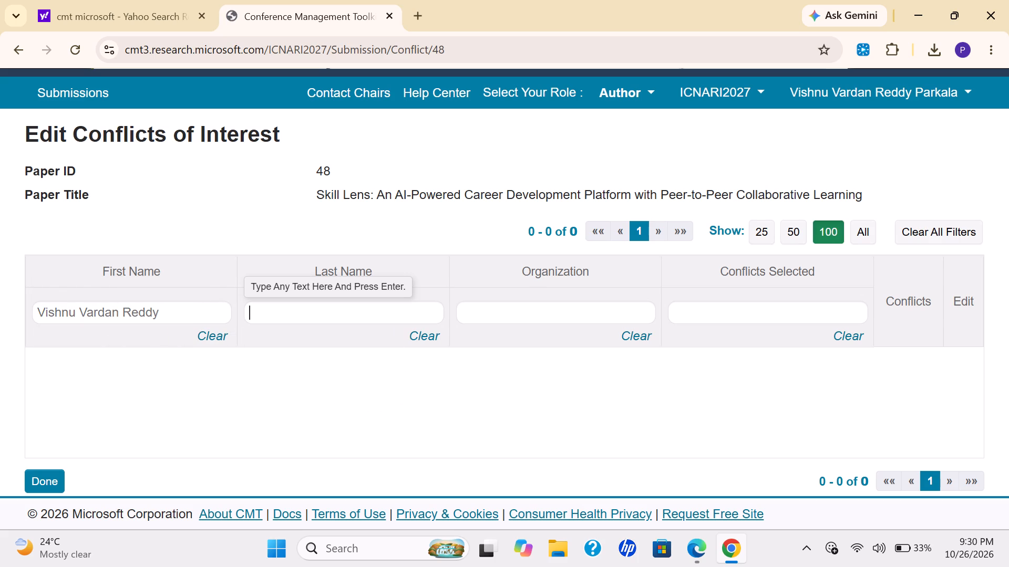
Filter the conflicts of interest by the author's last name, organization CMR TECHNICAL CAMPUS and Conflicts Selected "No", and finish the conflicts page.
text(Par)
text(kala)
click(564, 316)
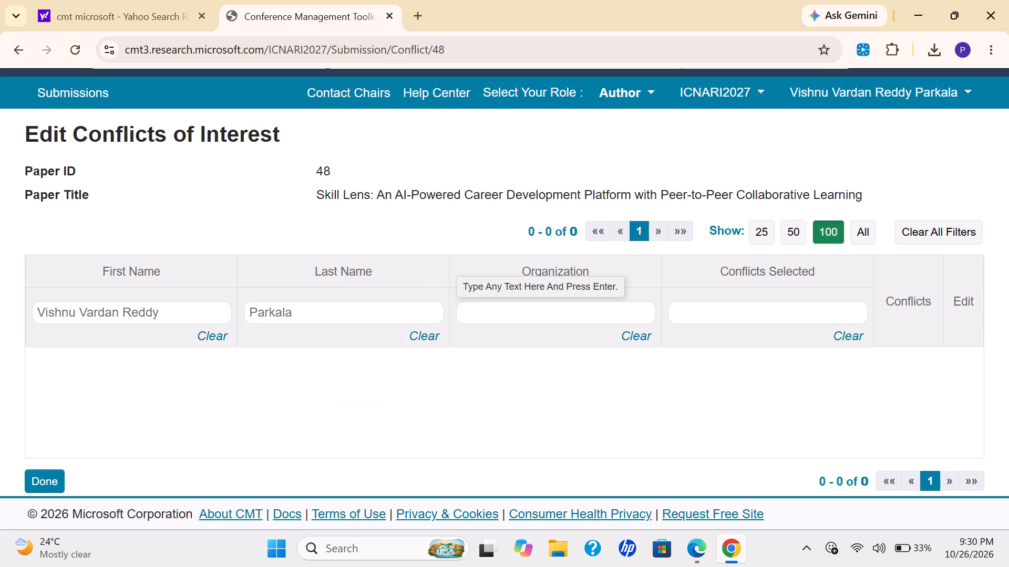
text(CMR TECHNICAL CAMPUS)
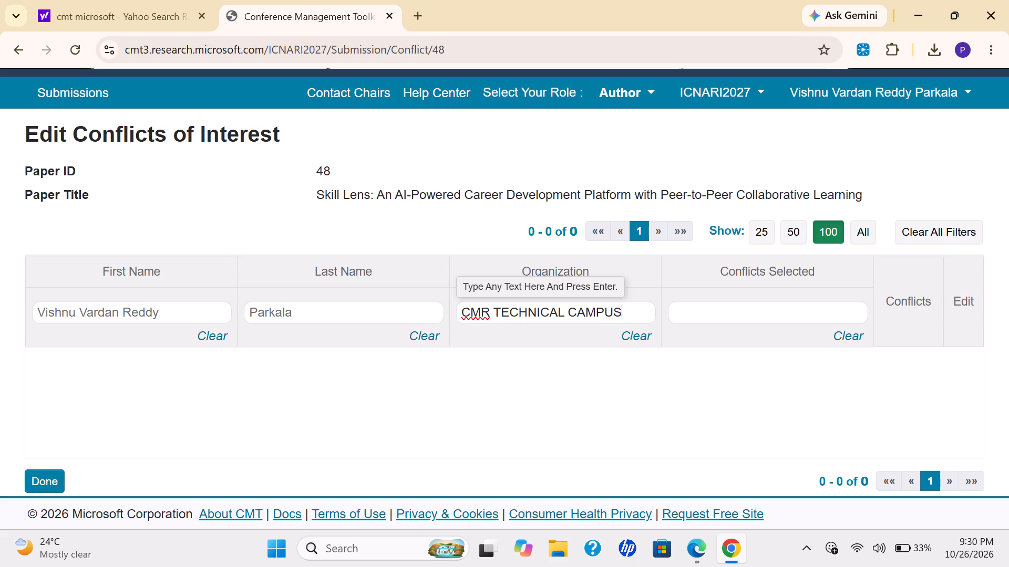
click(802, 319)
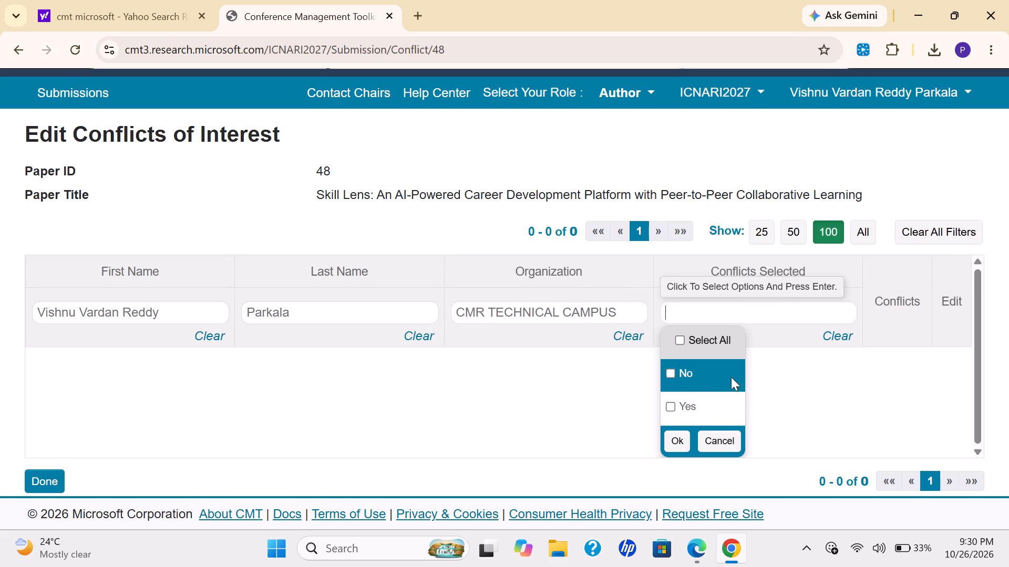
click(691, 377)
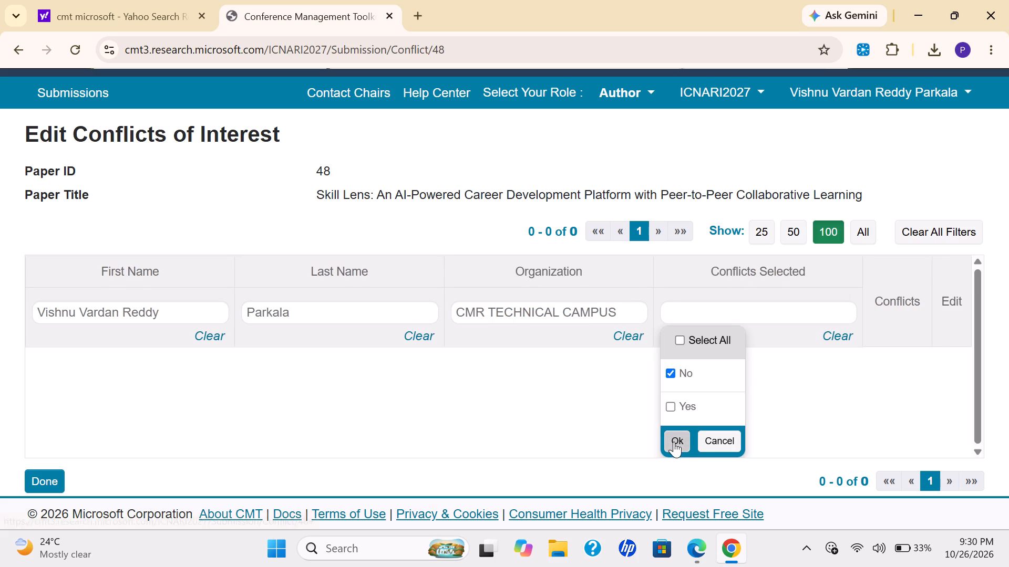
click(675, 442)
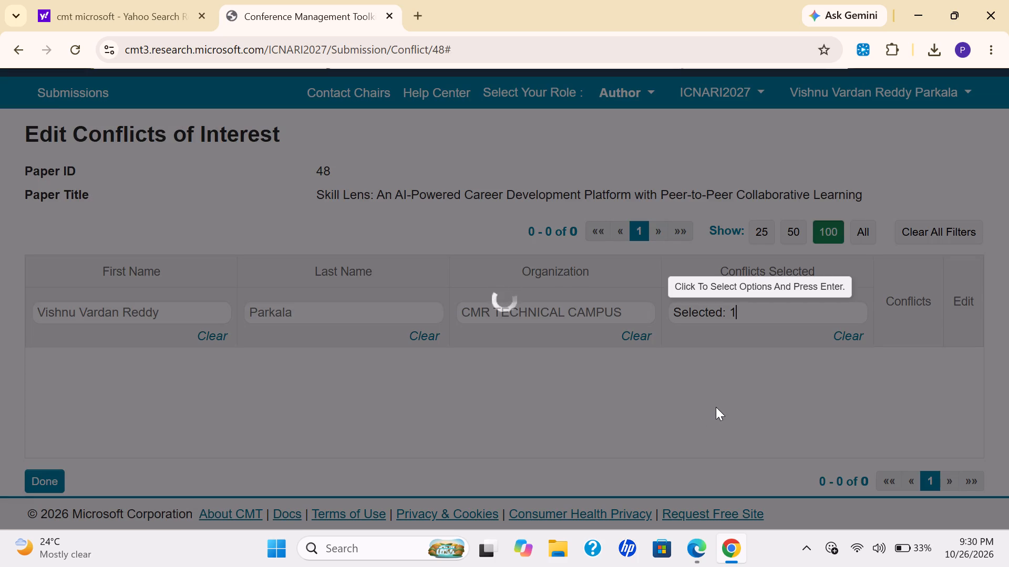
scroll(716, 407, left, 1)
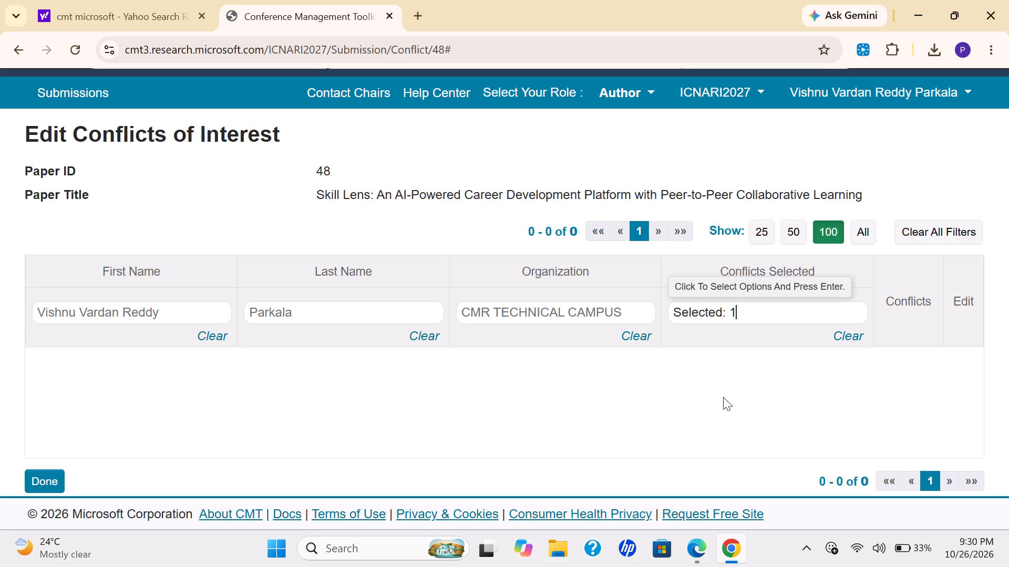
click(57, 475)
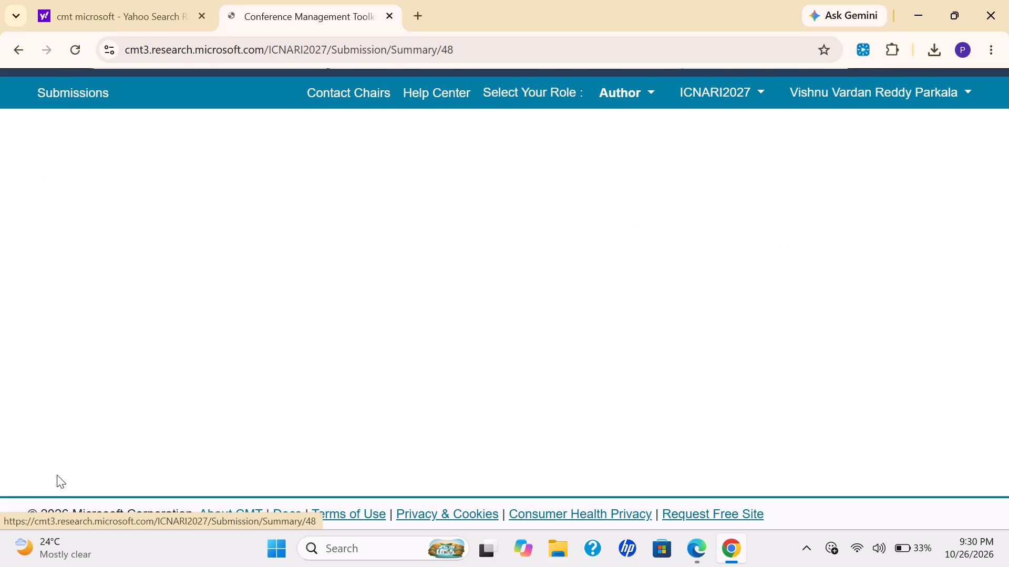
Review the Skill Lens submission summary and the paper's entry in the Author Console.
scroll(338, 361, down, 1)
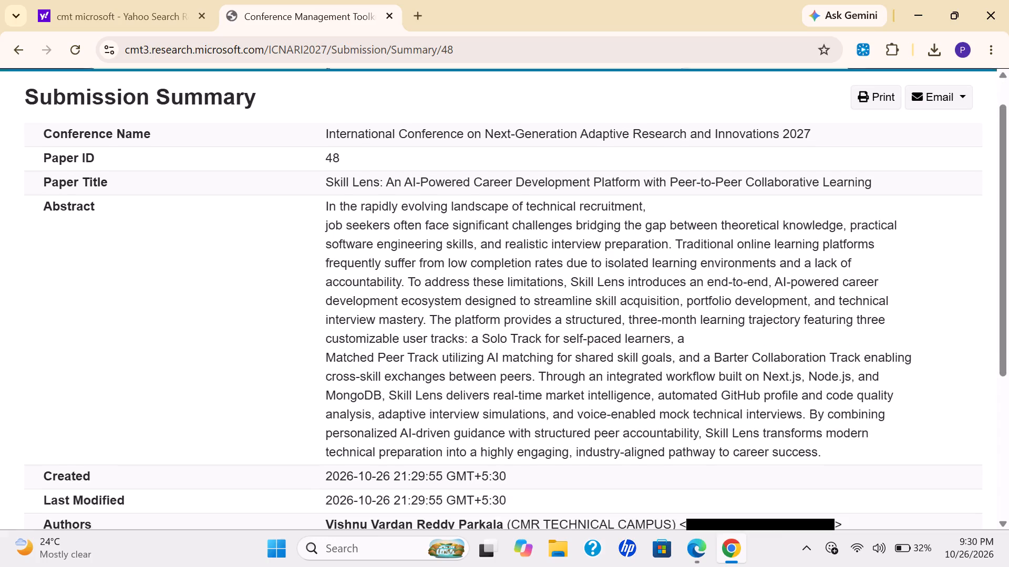
scroll(338, 361, down, 4)
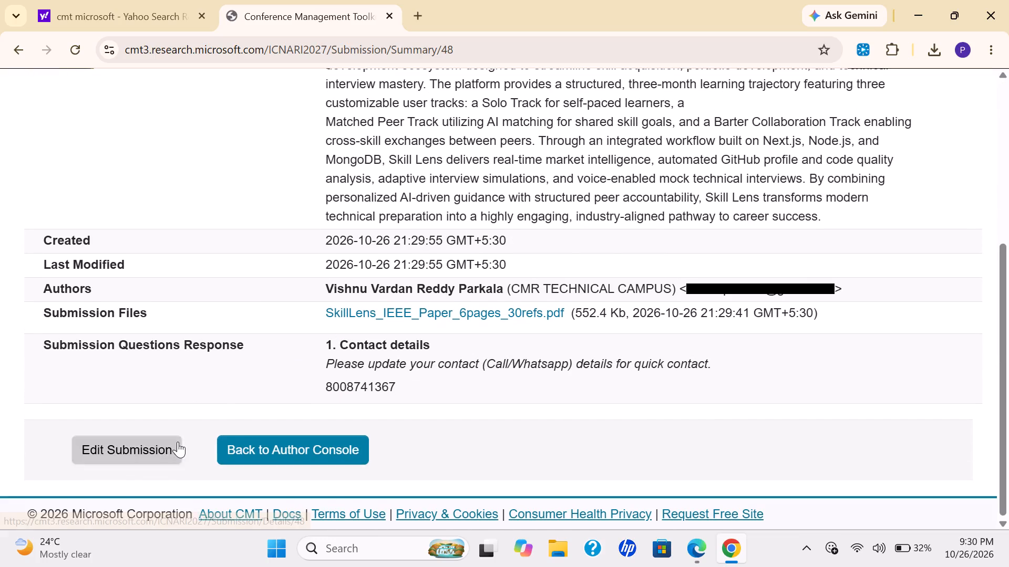
click(264, 446)
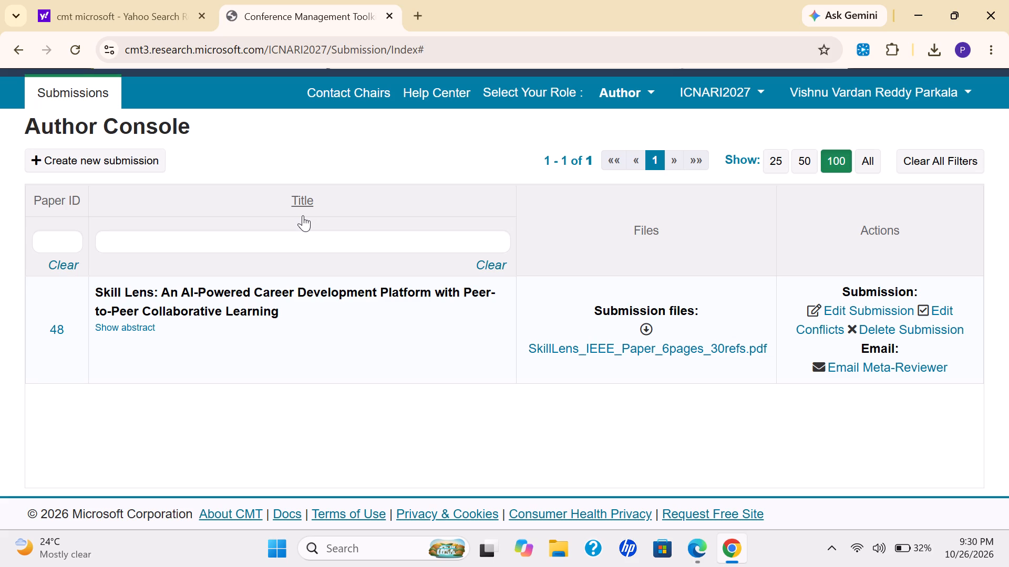
scroll(303, 215, down, 1)
scroll(303, 215, up, 1)
scroll(303, 215, down, 1)
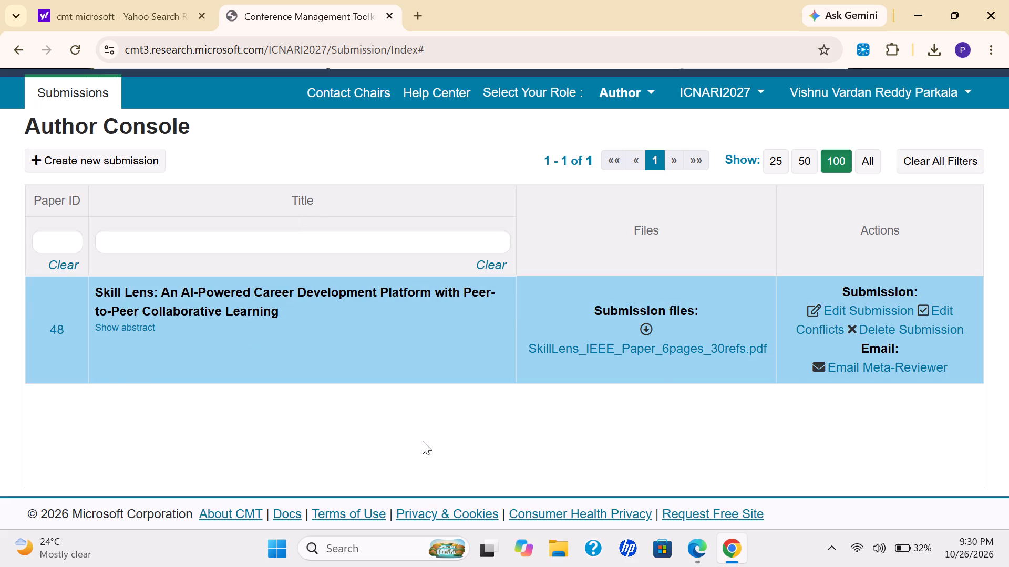
Return to the Skill Lens submission summary and review it up to the conference name and paper ID.
click(23, 60)
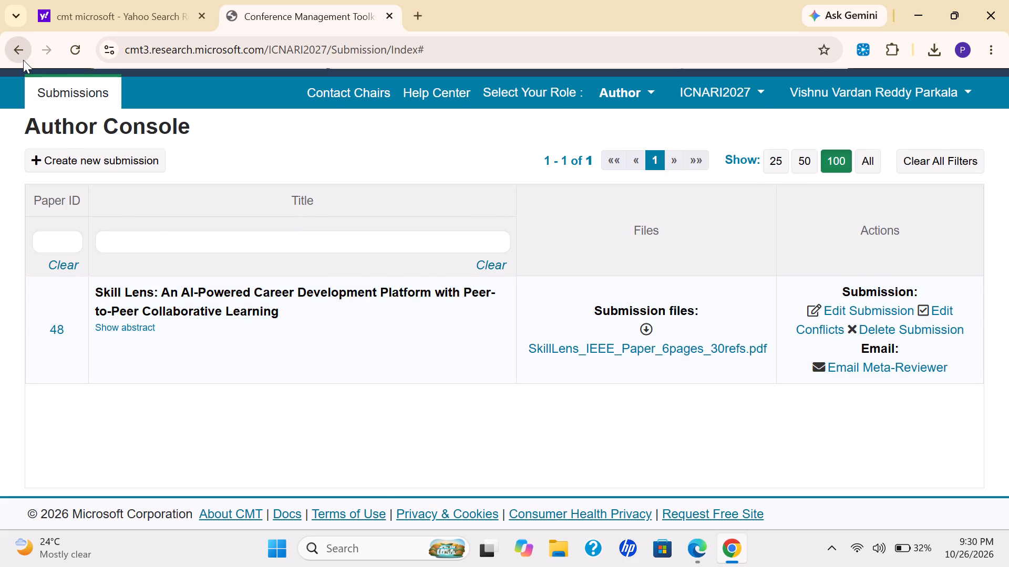
scroll(271, 235, up, 3)
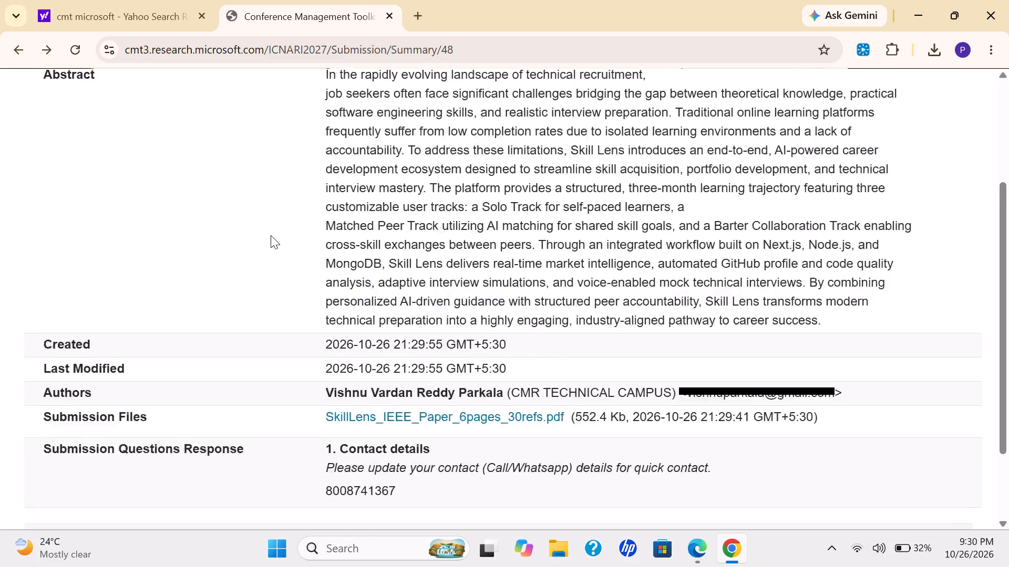
scroll(271, 235, up, 3)
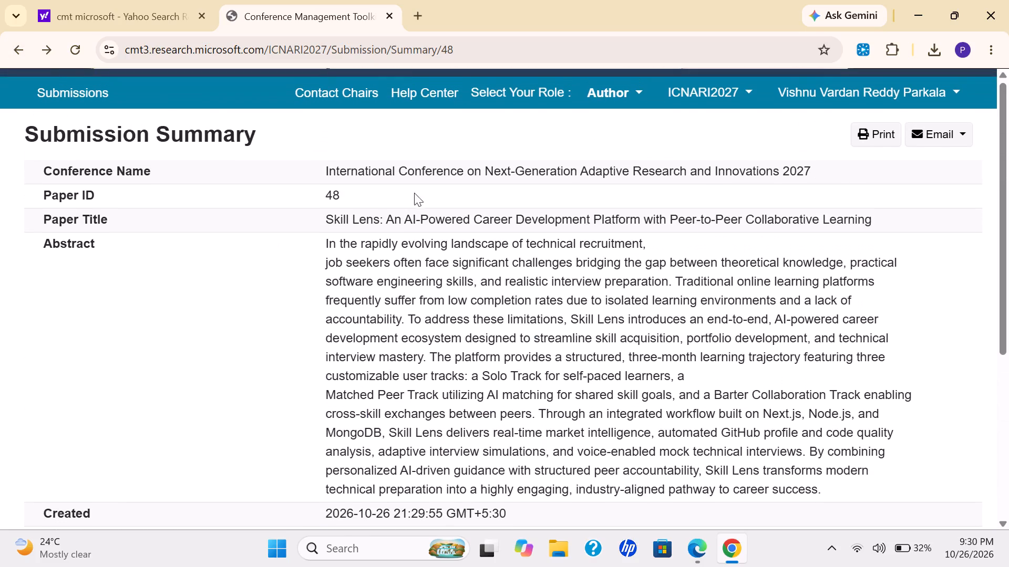
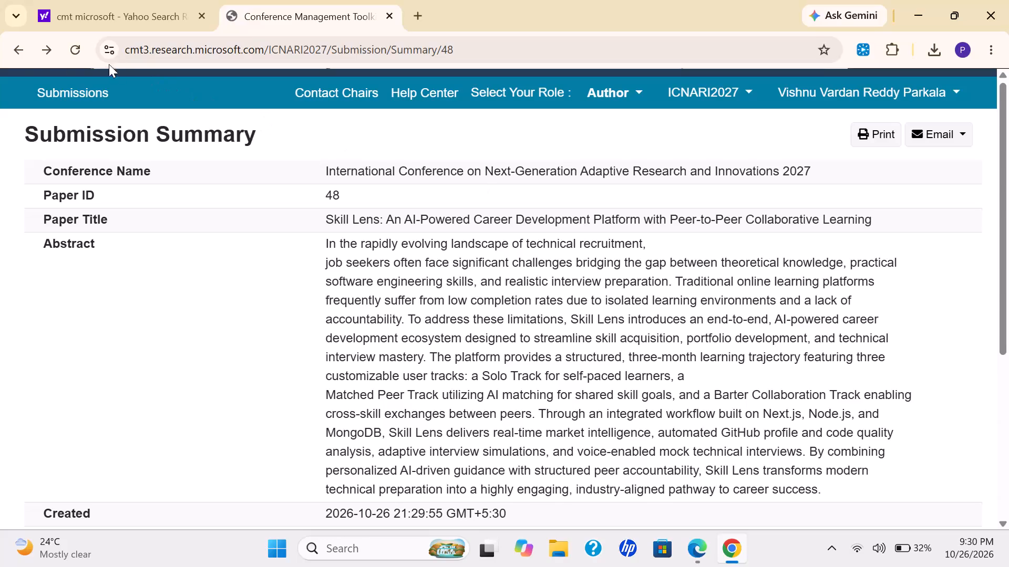
Go back from the submission summary through the earlier submission pages to the CMT conference list.
click(6, 55)
click(6, 55)
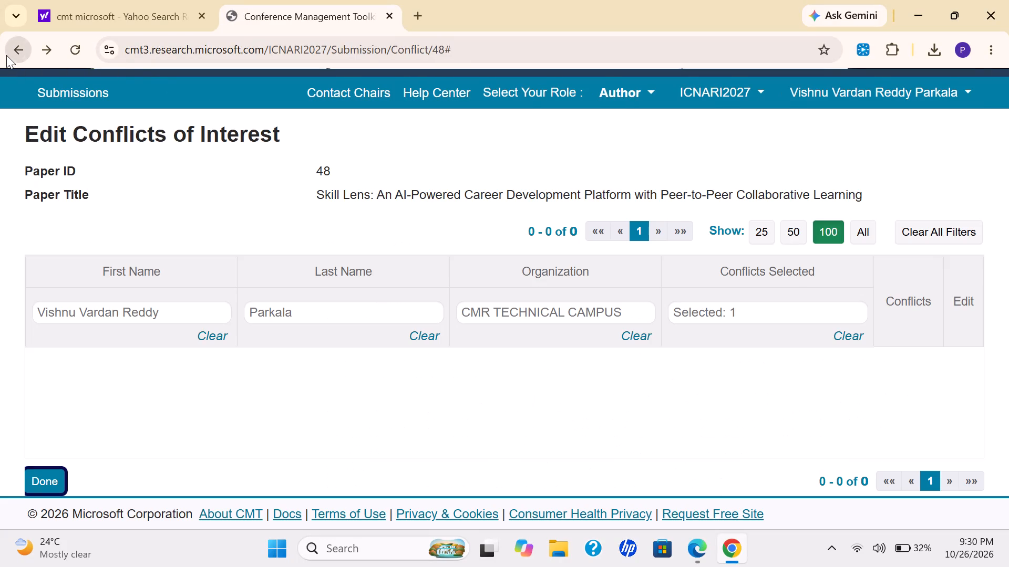
click(6, 55)
click(6, 55)
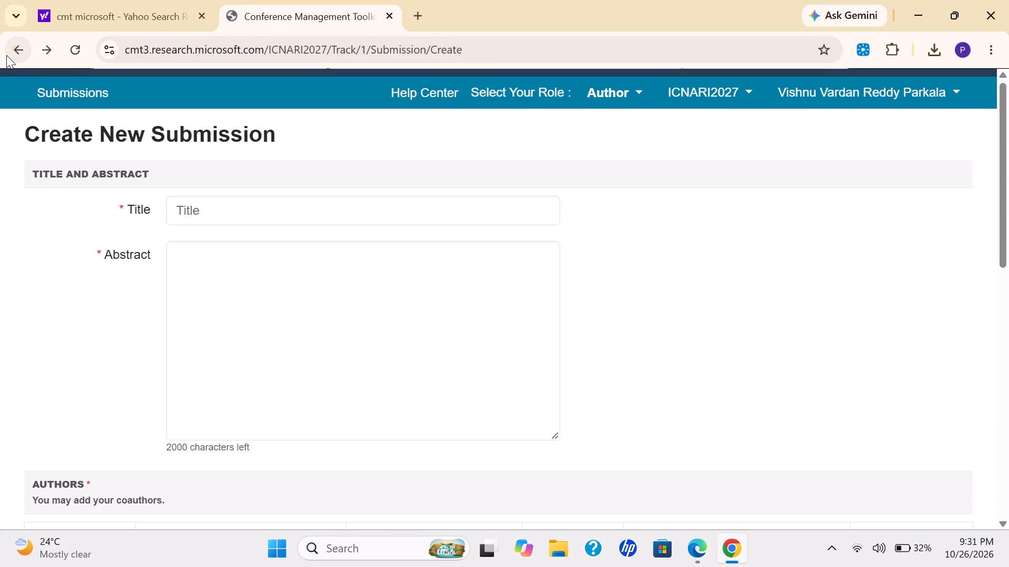
click(6, 55)
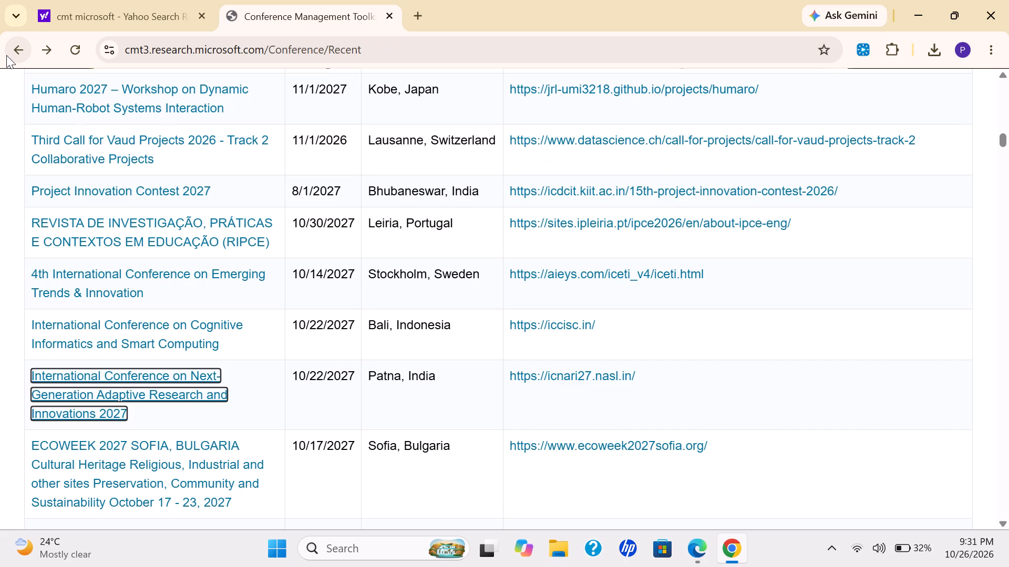
Look through the names, dates and locations of the conferences listed around the ICNARI 2027 entry.
scroll(166, 281, down, 1)
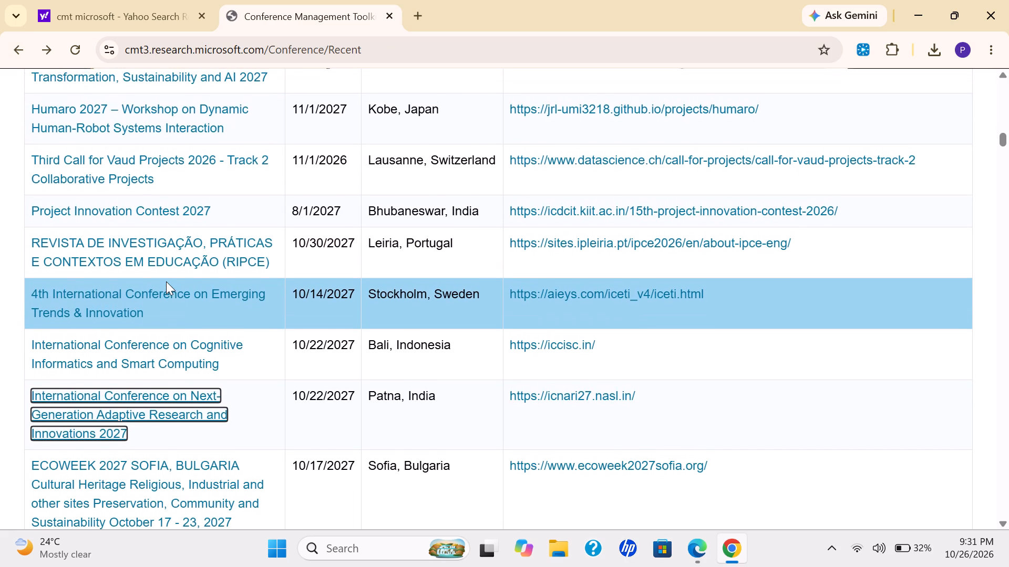
scroll(166, 281, down, 1)
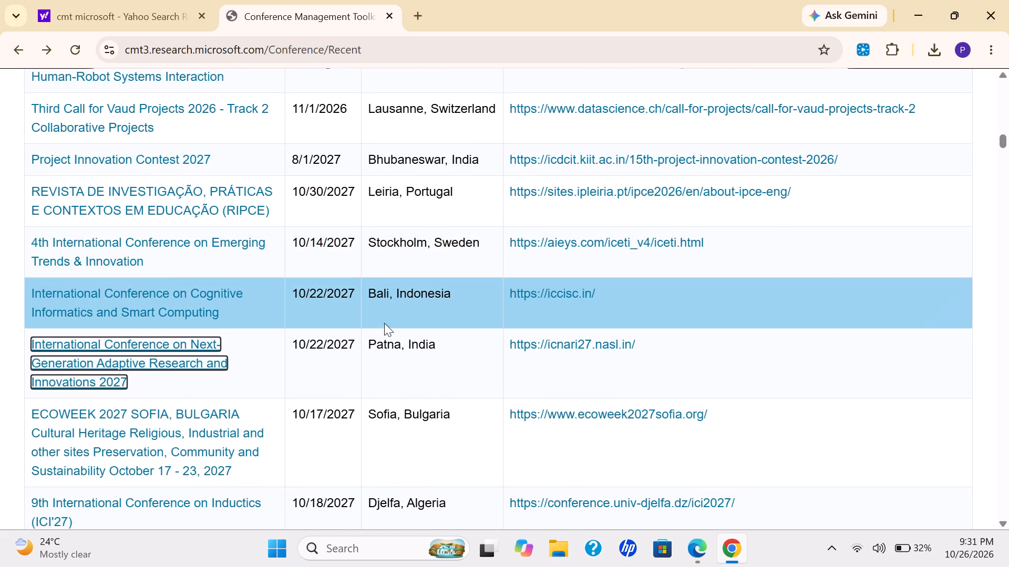
scroll(283, 350, down, 2)
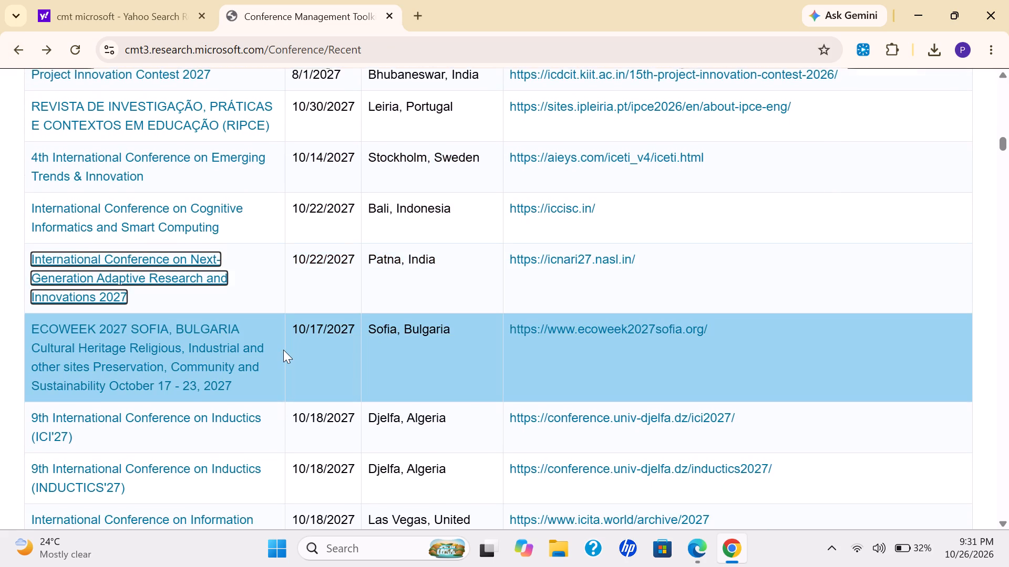
scroll(283, 350, down, 1)
right_click(283, 350)
scroll(283, 350, down, 1)
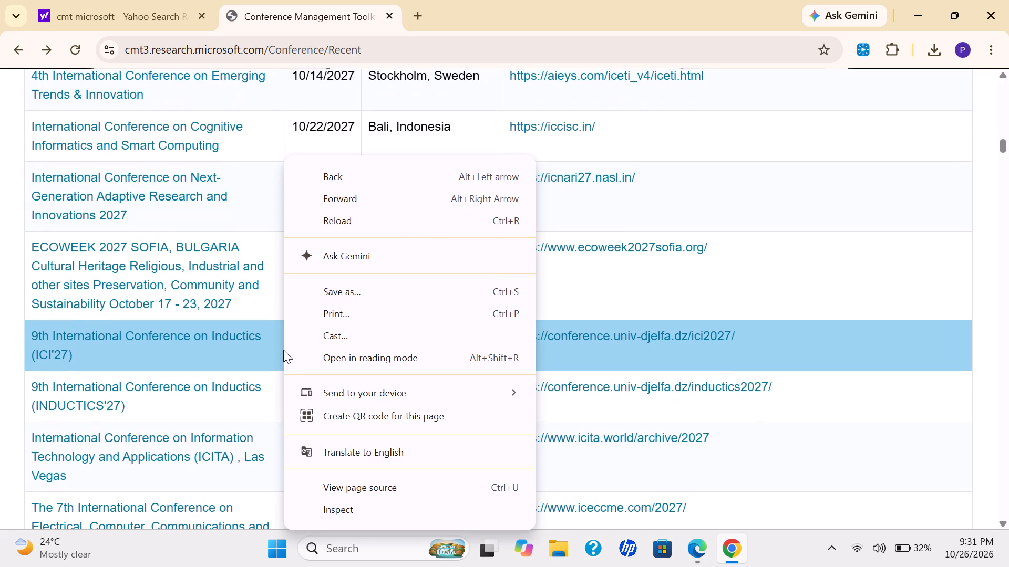
scroll(283, 350, down, 2)
click(217, 416)
scroll(217, 416, down, 1)
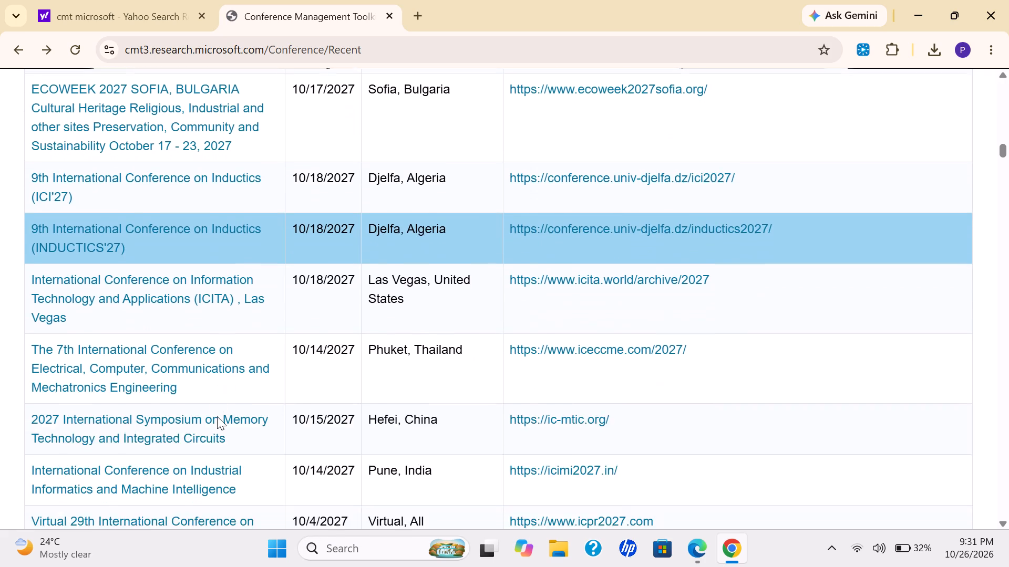
scroll(217, 416, down, 6)
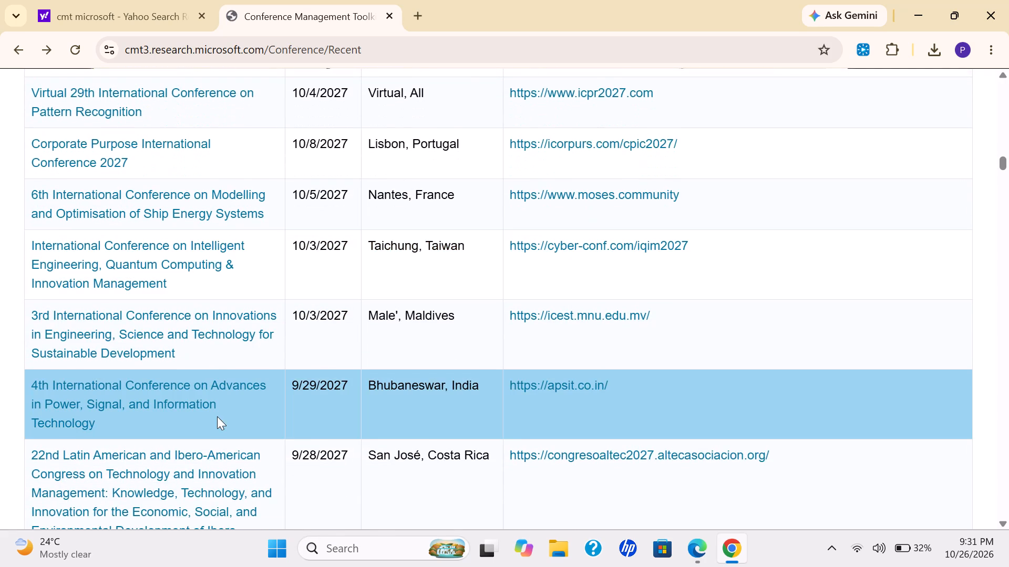
scroll(217, 416, down, 4)
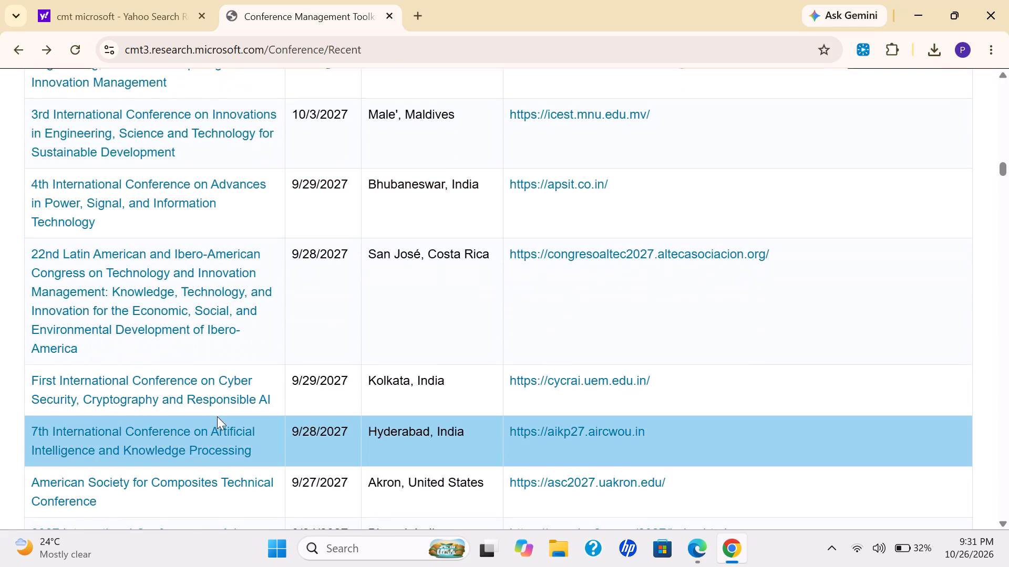
scroll(217, 416, up, 2)
scroll(217, 416, down, 1)
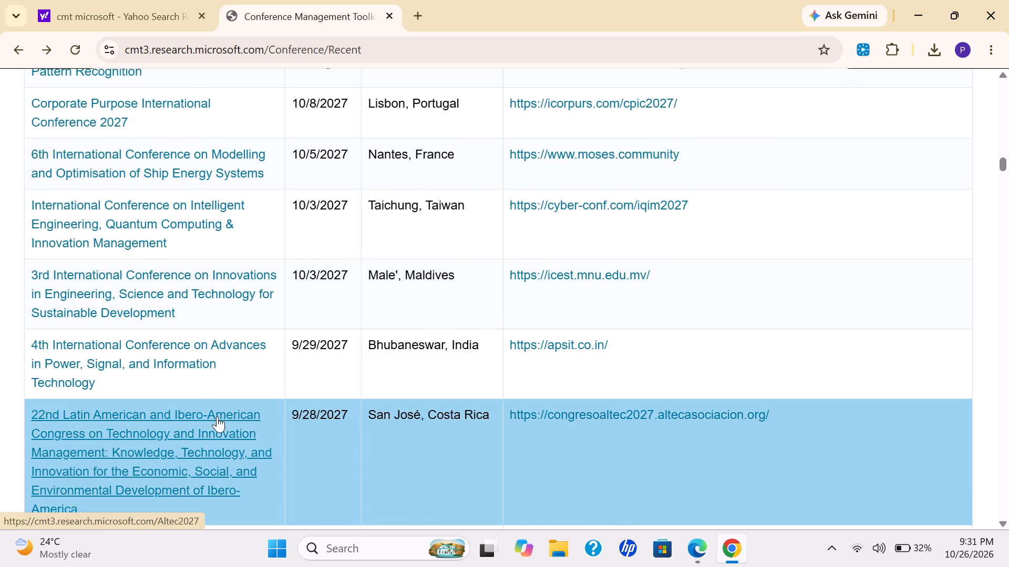
scroll(217, 416, down, 1)
scroll(217, 416, up, 11)
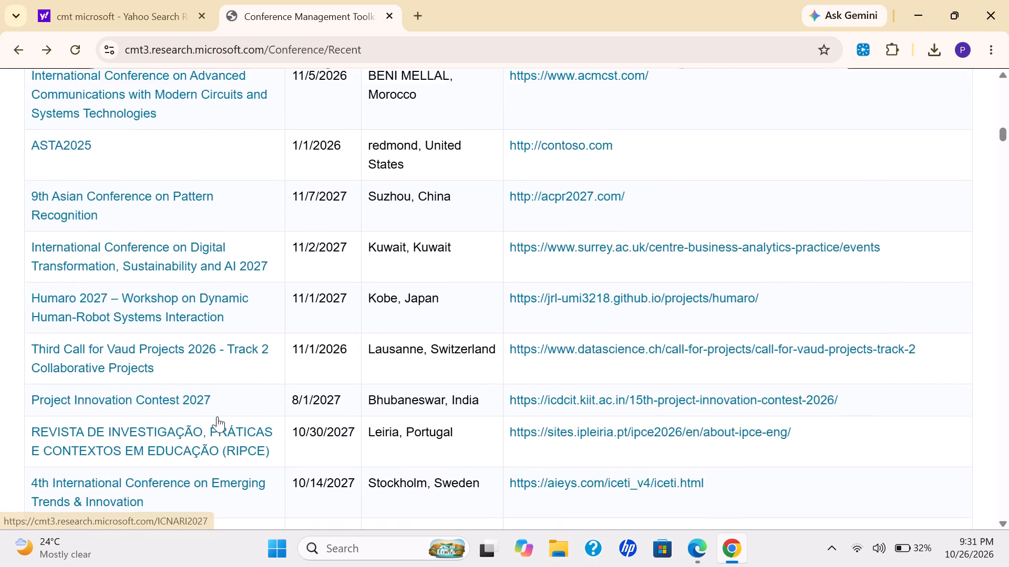
scroll(217, 416, up, 7)
Show only My Conferences and open the external website of the International Conference on Next-Generation Adaptive Research and Innovations 2027.
click(122, 177)
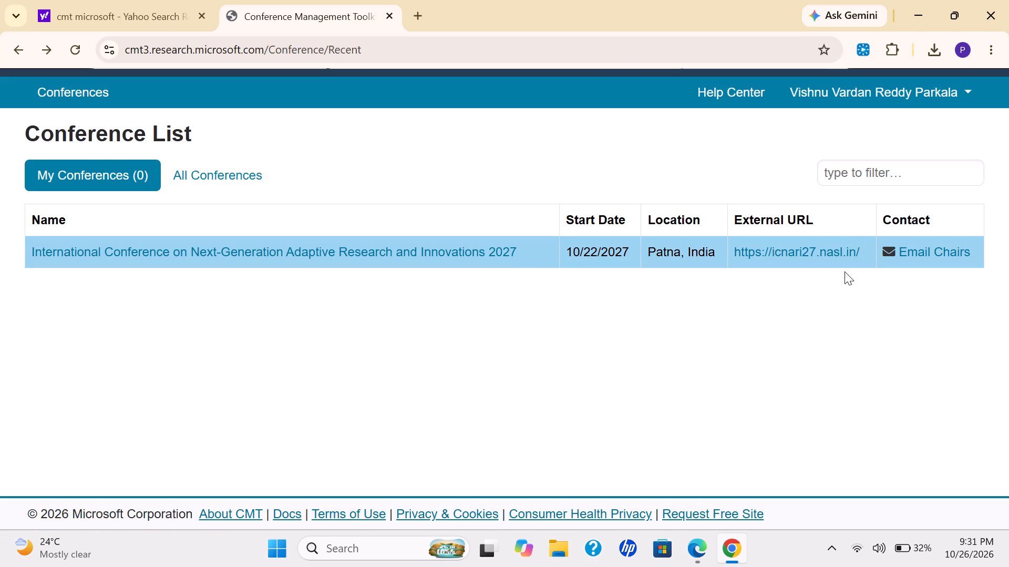
click(818, 256)
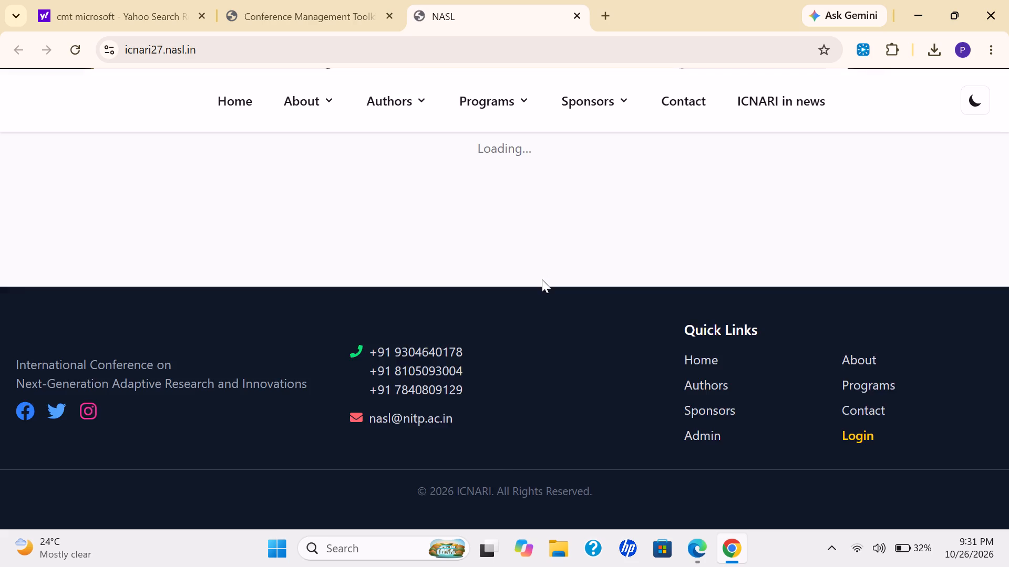
Read the ICNARI conference website's home page, including the highlights, About the Conference and Important Dates sections.
scroll(542, 279, down, 7)
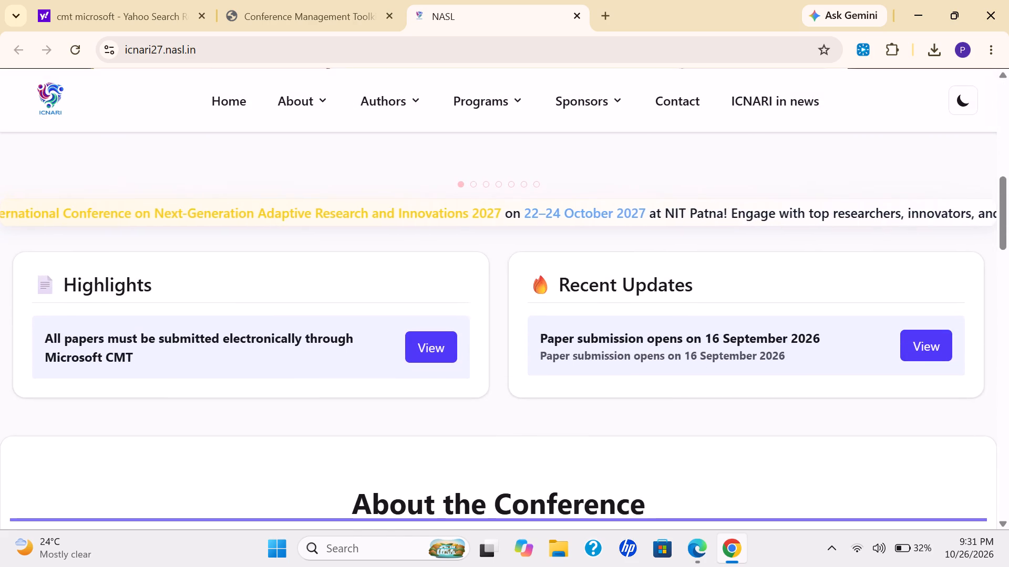
scroll(542, 279, down, 6)
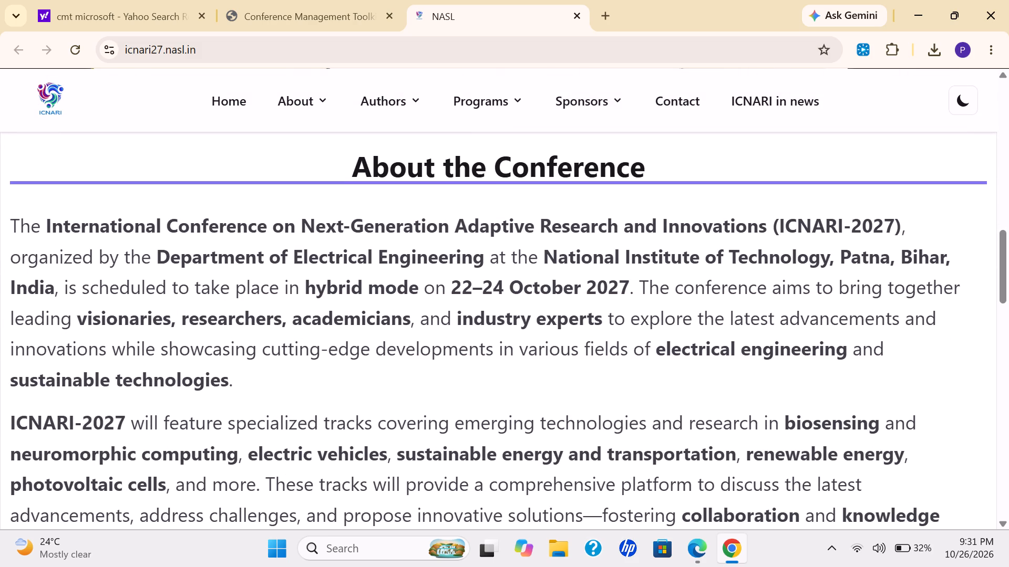
scroll(542, 279, down, 9)
scroll(542, 279, up, 8)
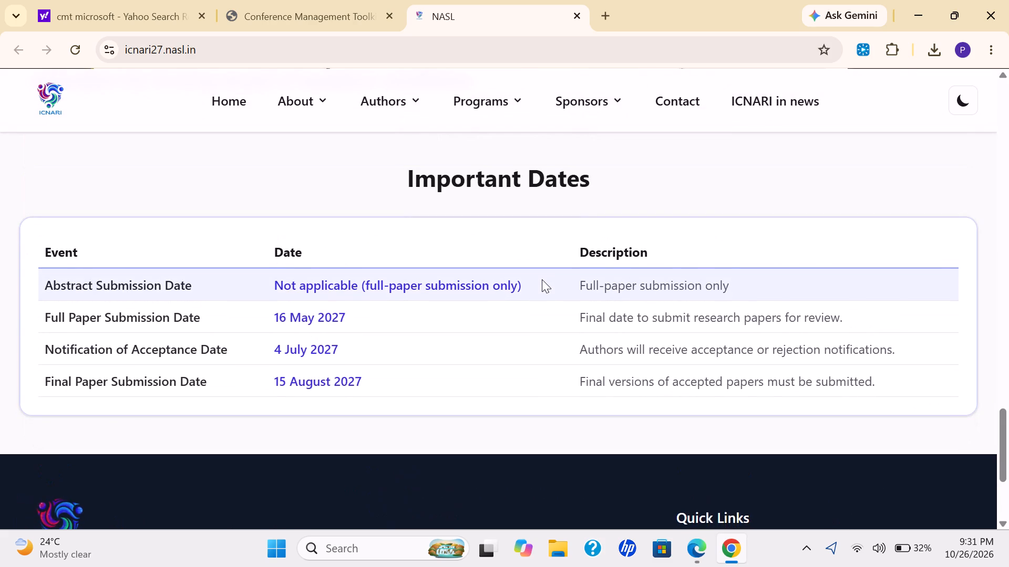
scroll(542, 279, up, 14)
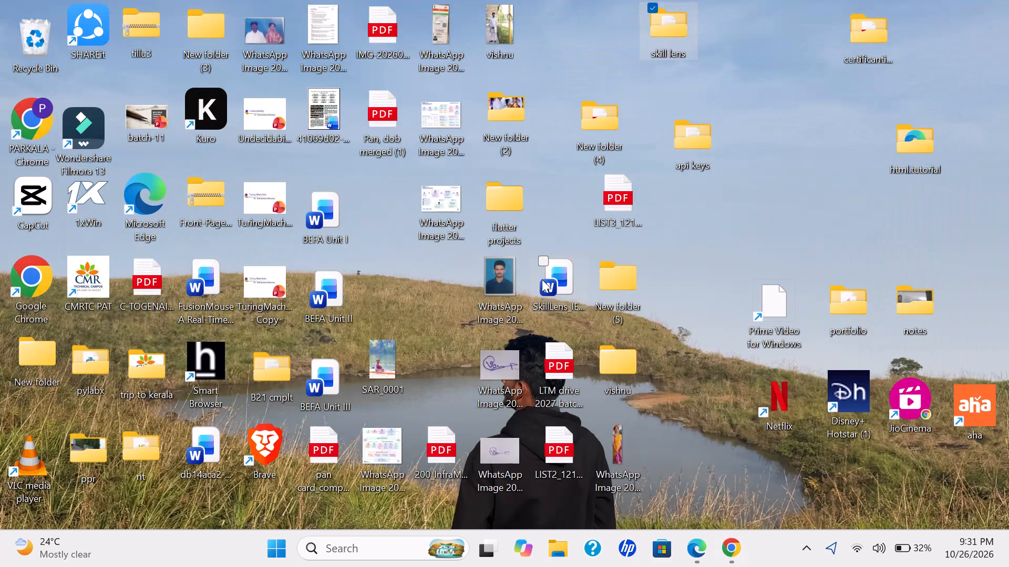
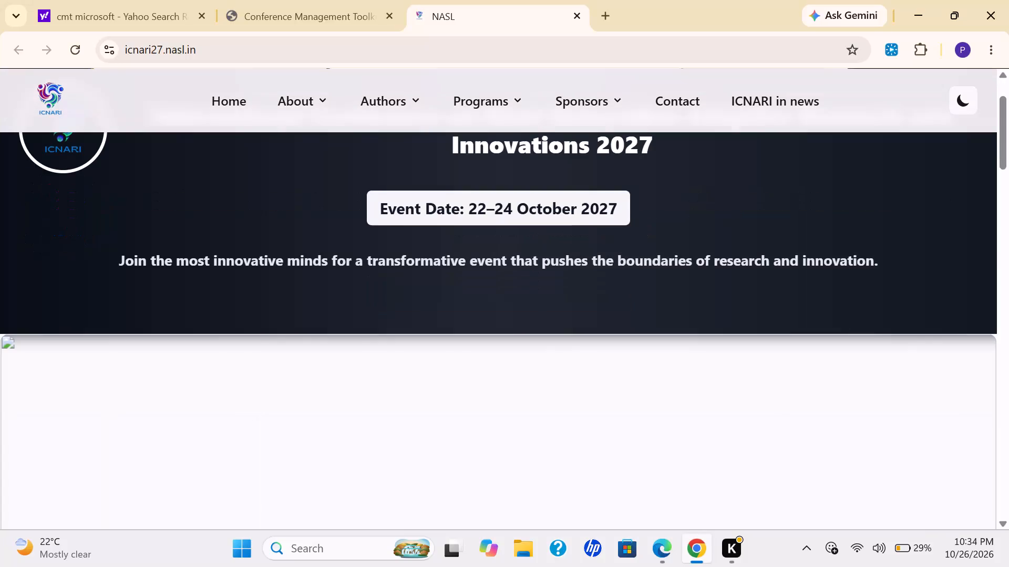
Read through the ICNARI home page again, covering the highlights, About the Conference, About NIT Patna, Important Dates and footer contacts.
scroll(510, 289, down, 1)
scroll(510, 289, up, 2)
scroll(510, 289, down, 6)
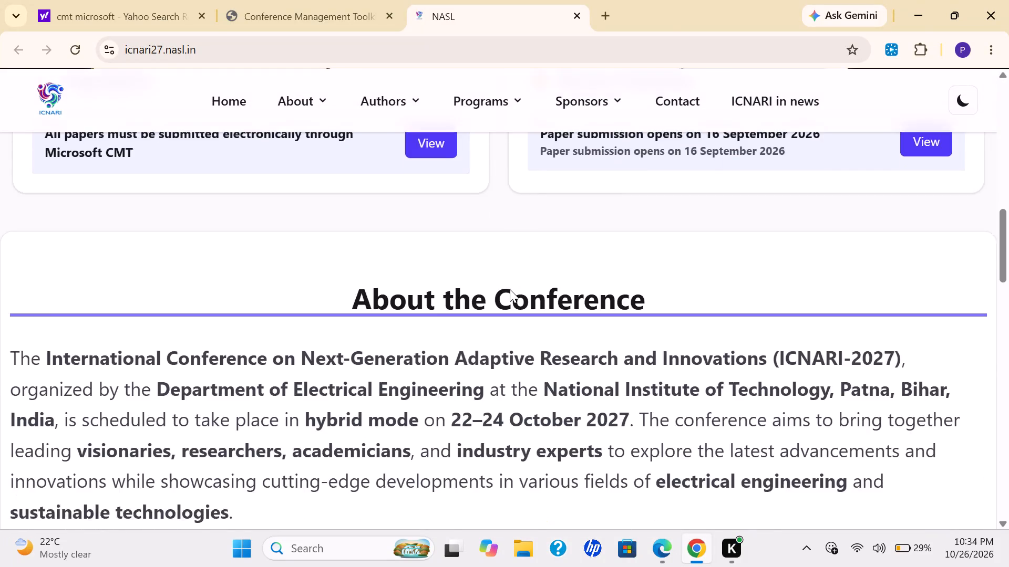
scroll(510, 289, down, 5)
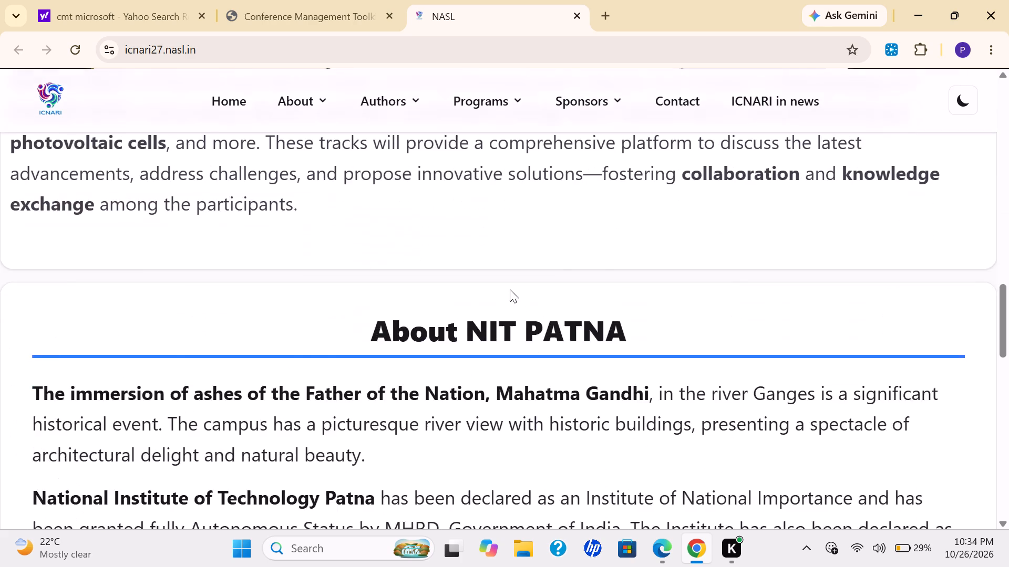
scroll(510, 289, down, 3)
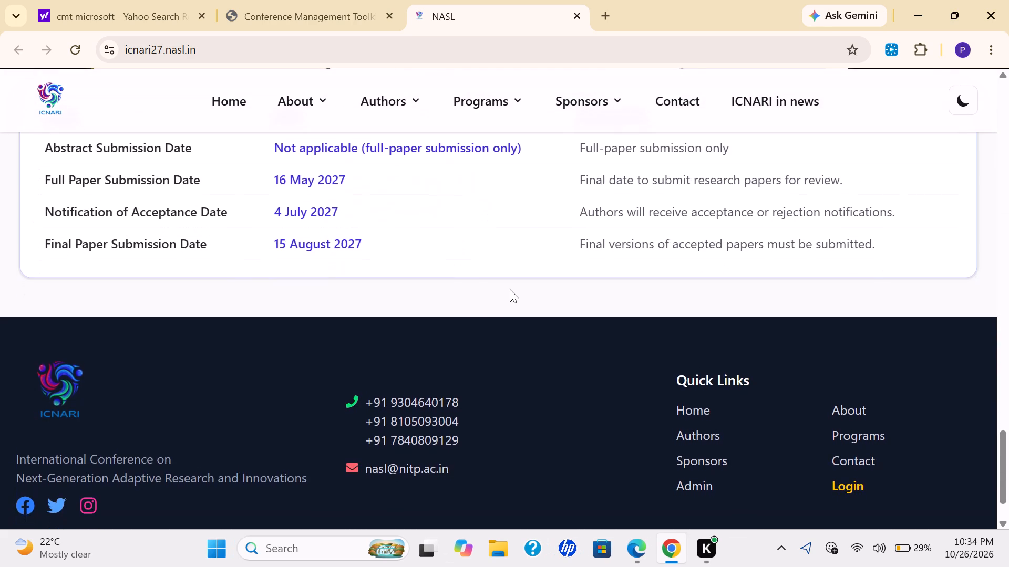
scroll(510, 289, down, 1)
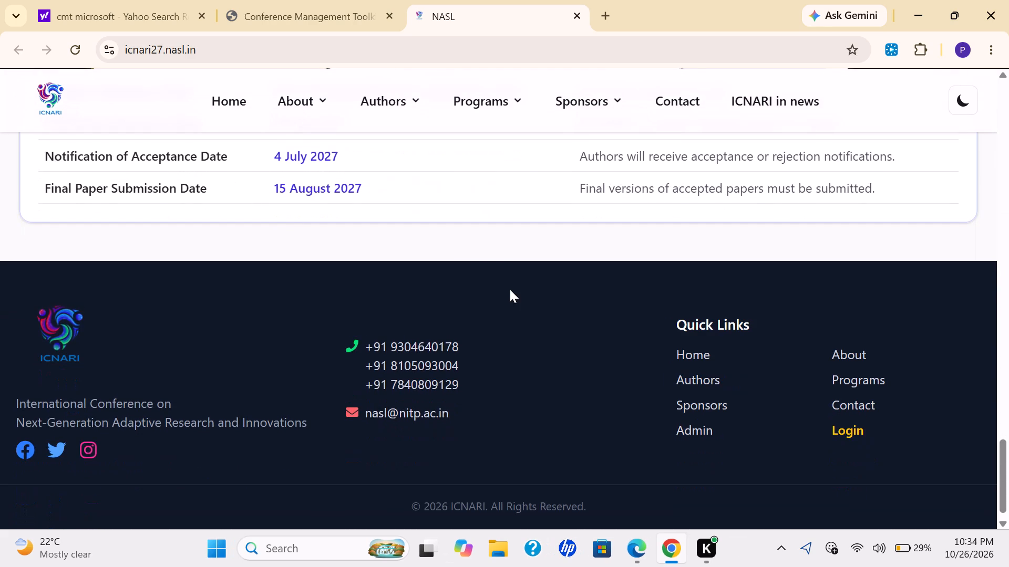
scroll(510, 289, down, 4)
scroll(510, 289, up, 3)
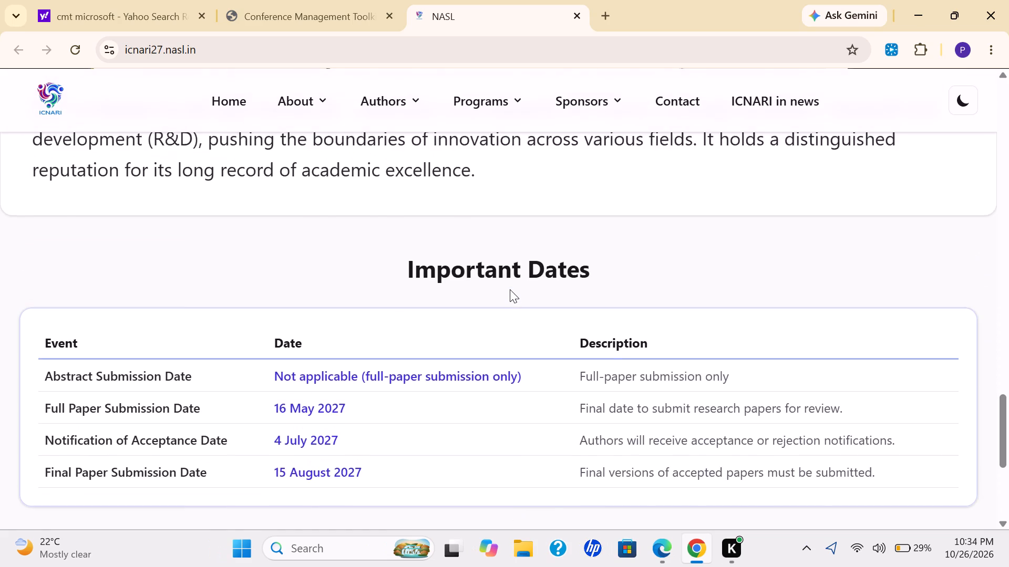
scroll(510, 289, up, 8)
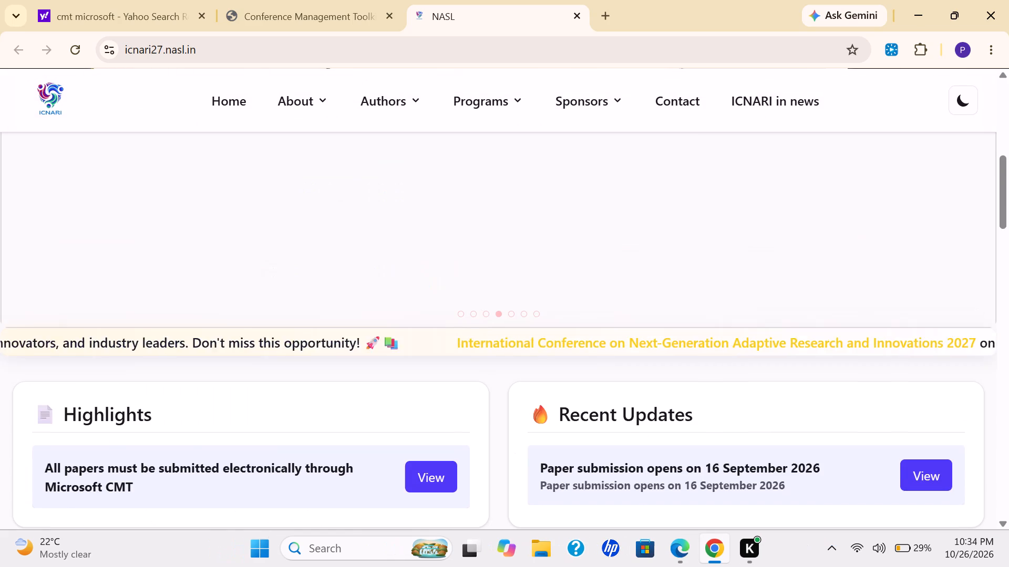
scroll(510, 289, up, 6)
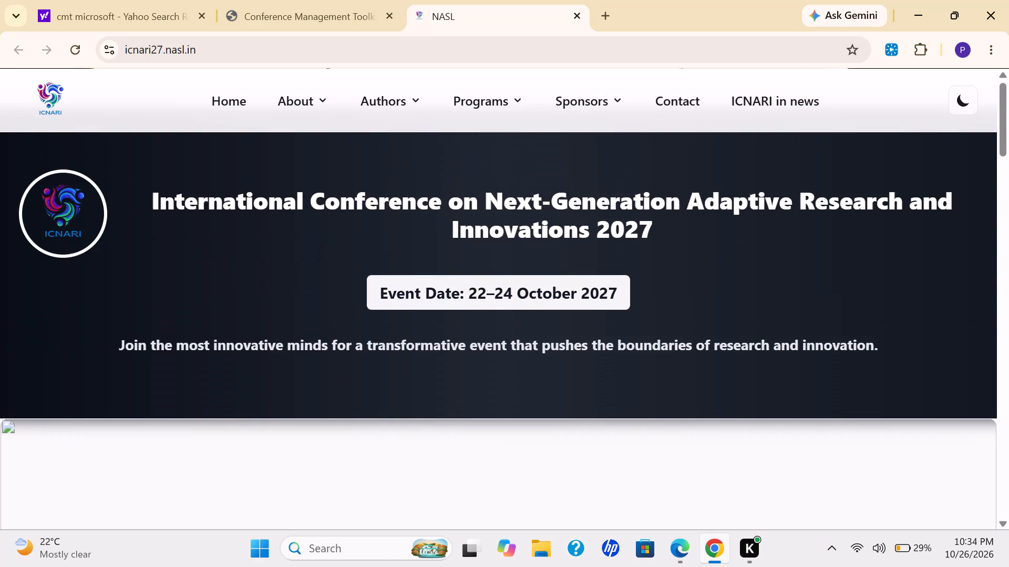
Close the ICNARI conference website and return to the CMT conference list.
click(578, 24)
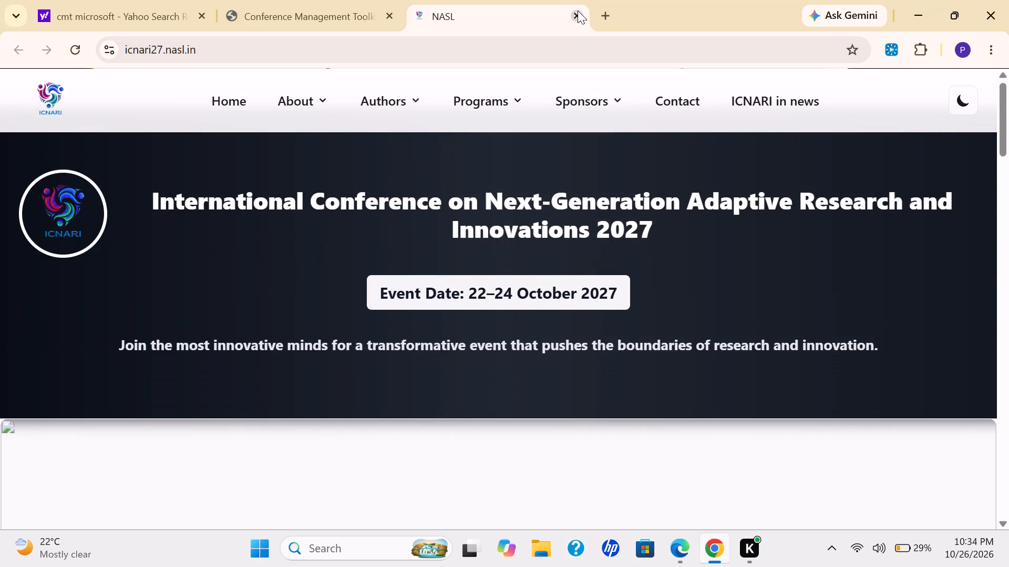
click(578, 8)
click(577, 23)
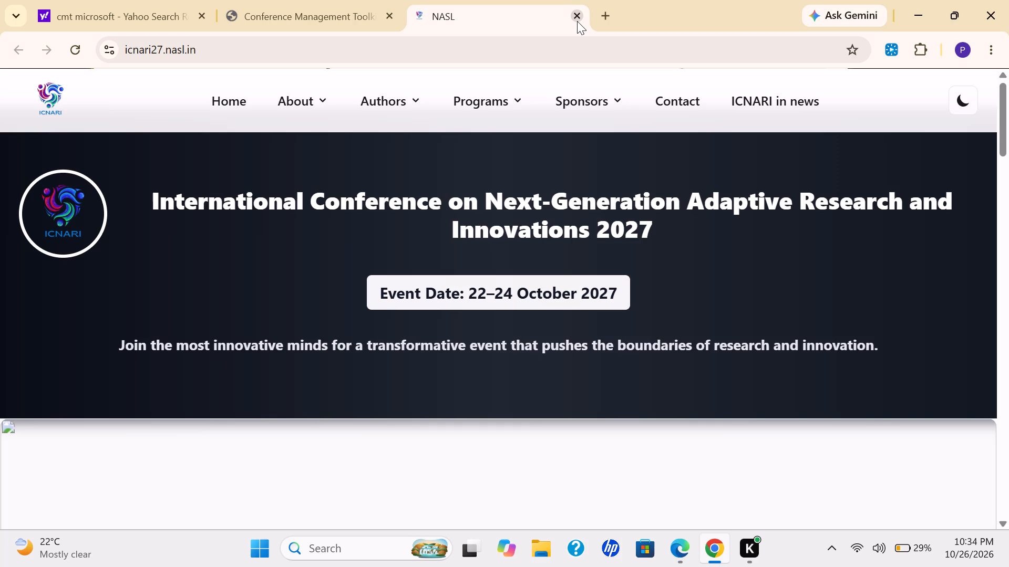
click(577, 20)
scroll(534, 219, down, 1)
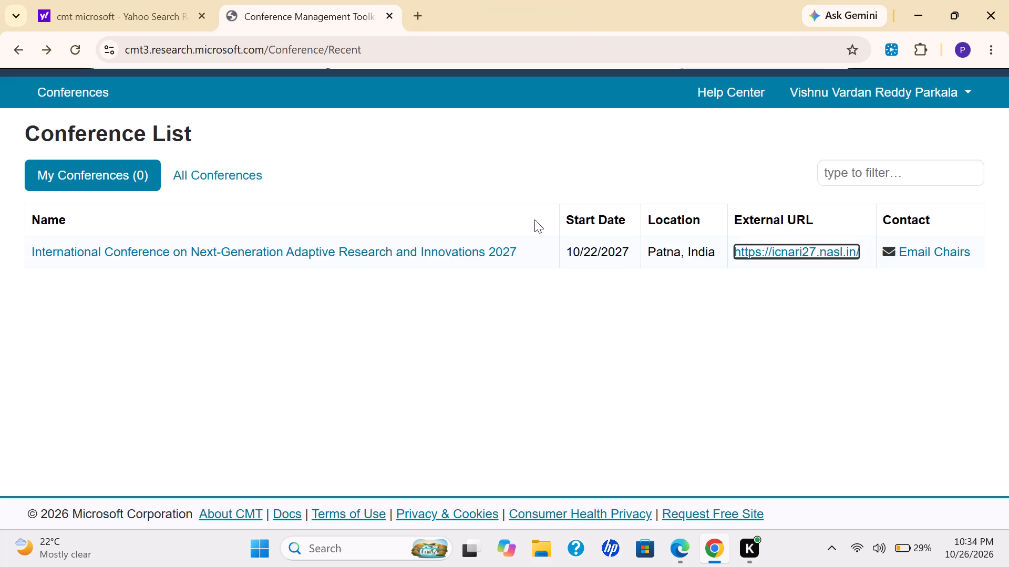
scroll(534, 219, up, 1)
Show All Conferences and look through the names, start dates, locations and websites down to the ICNARI 2027 entry.
click(210, 177)
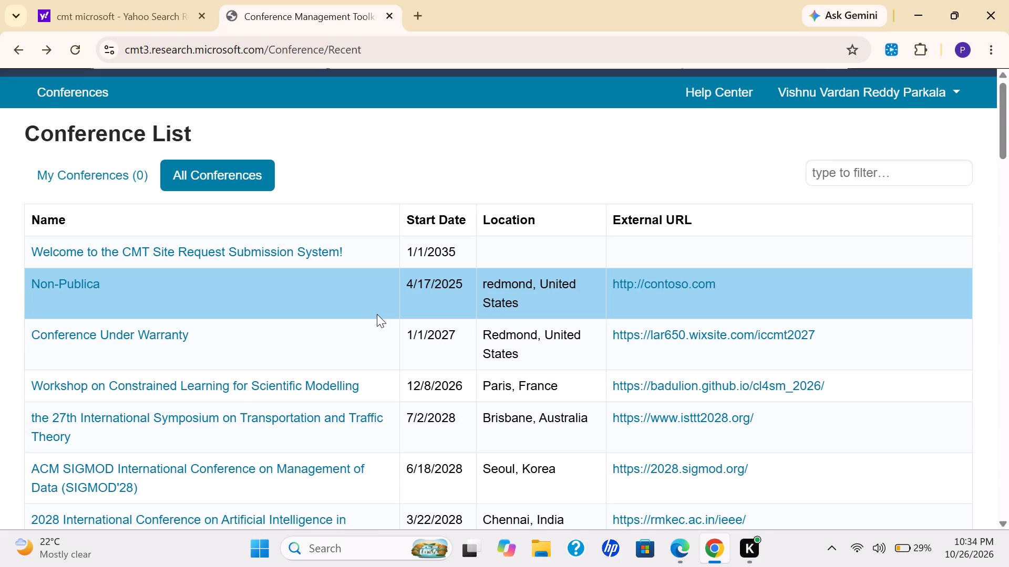
scroll(377, 314, down, 1)
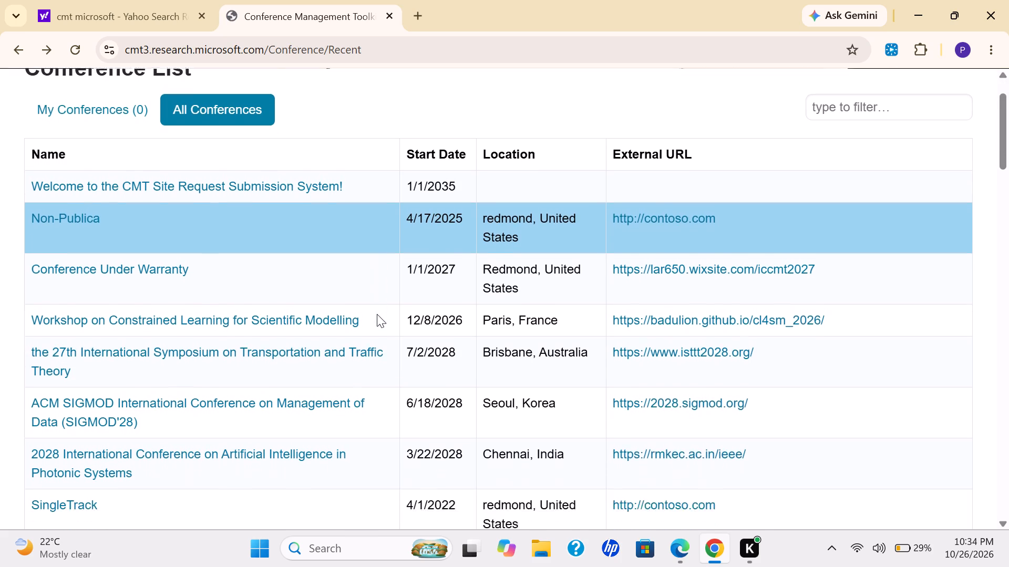
scroll(377, 314, down, 1)
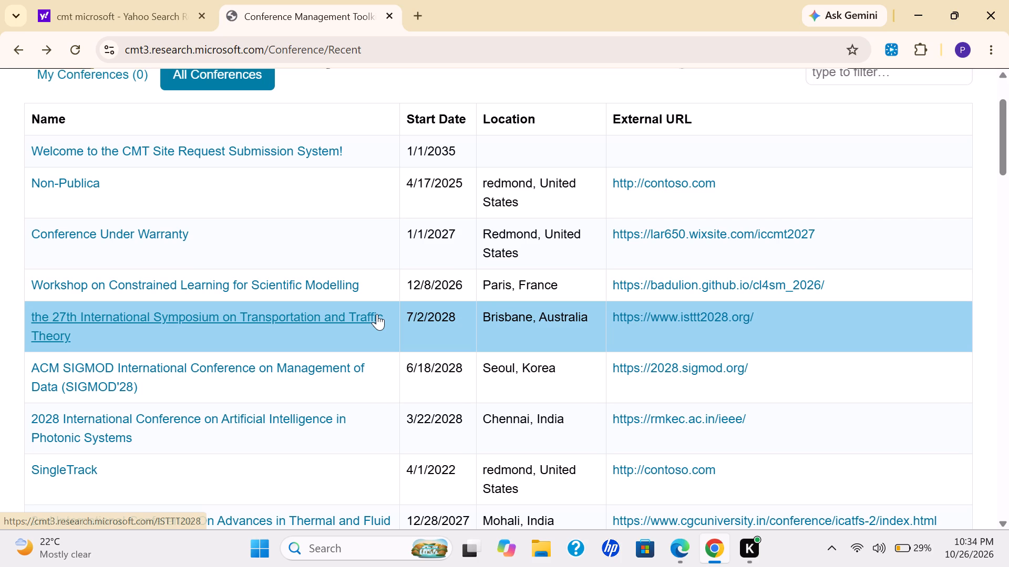
scroll(377, 314, down, 2)
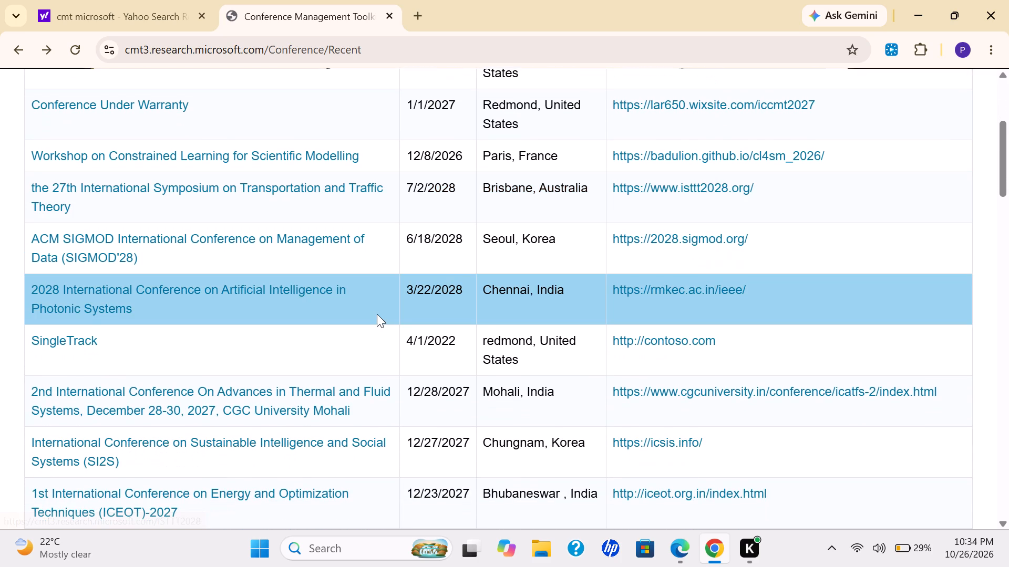
scroll(377, 314, down, 2)
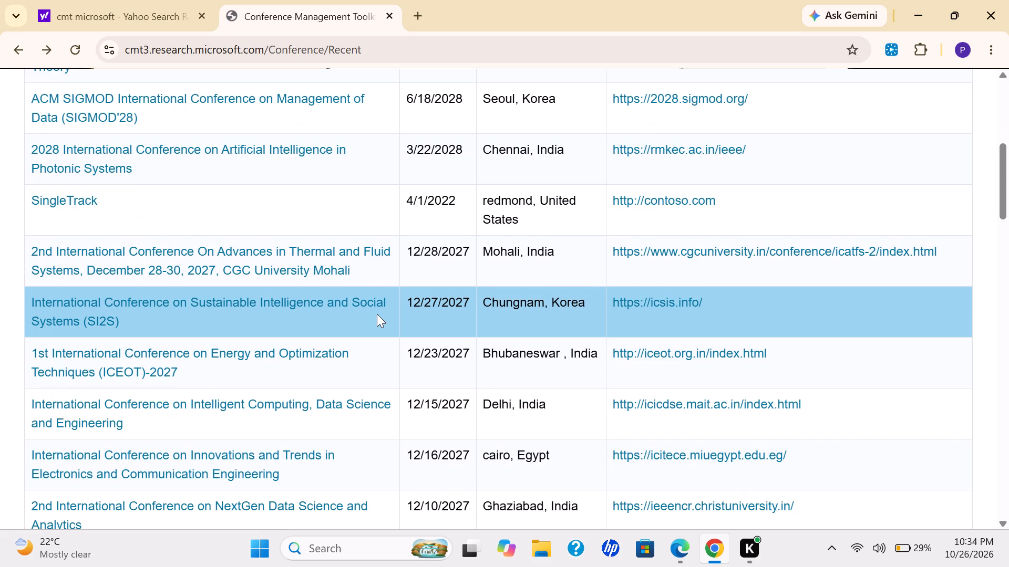
scroll(377, 314, down, 2)
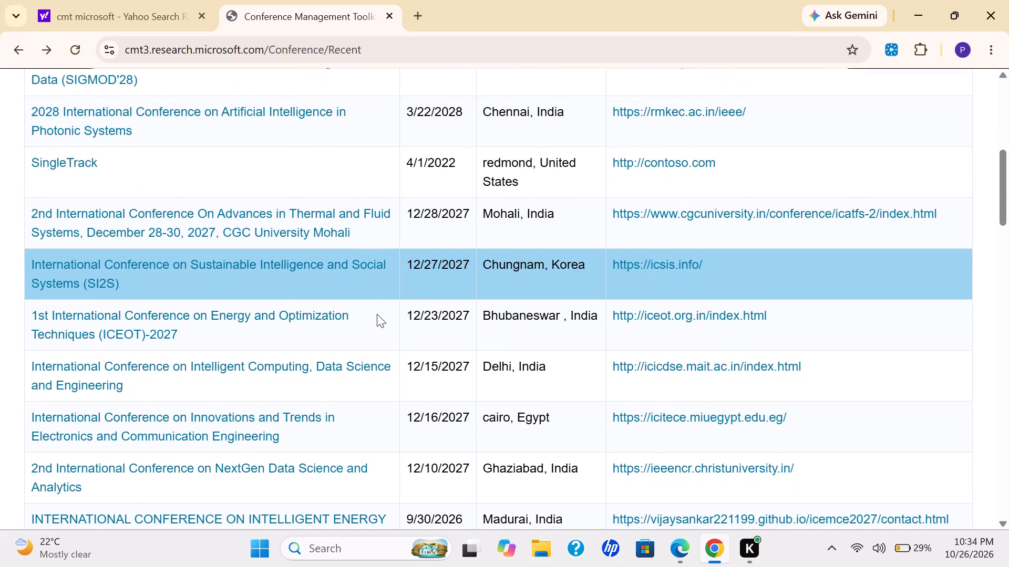
scroll(377, 314, down, 1)
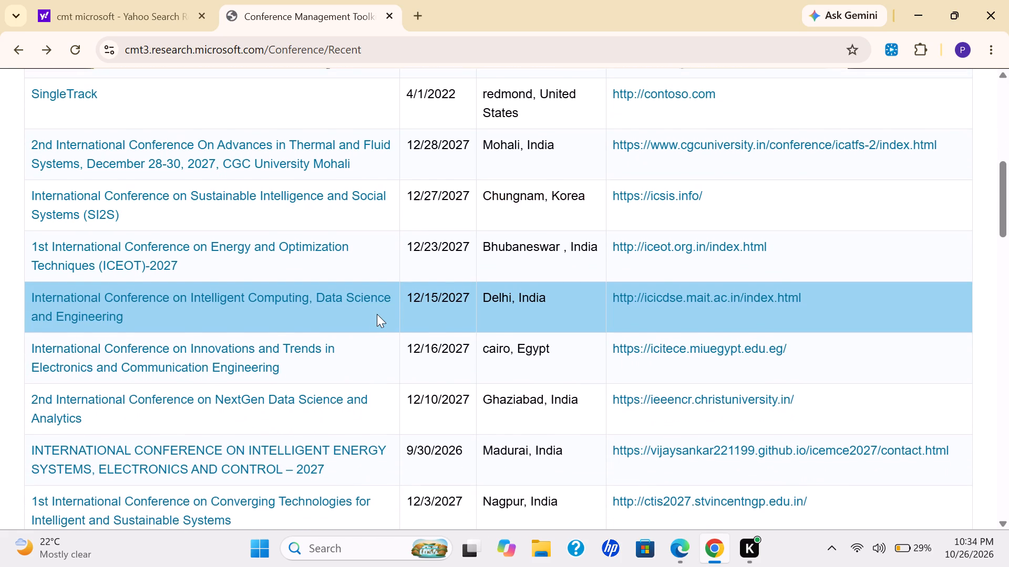
scroll(377, 314, down, 3)
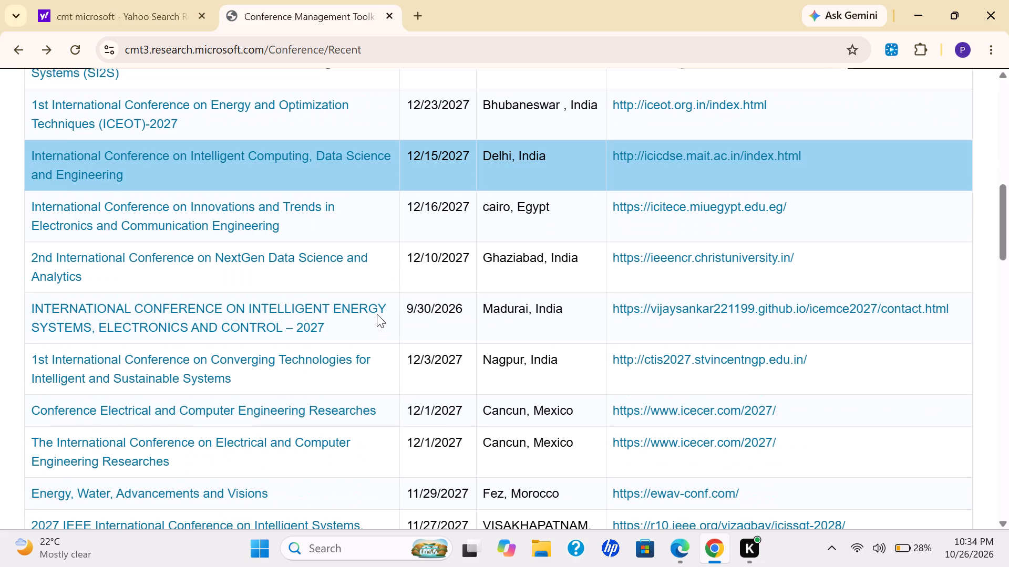
scroll(377, 314, down, 1)
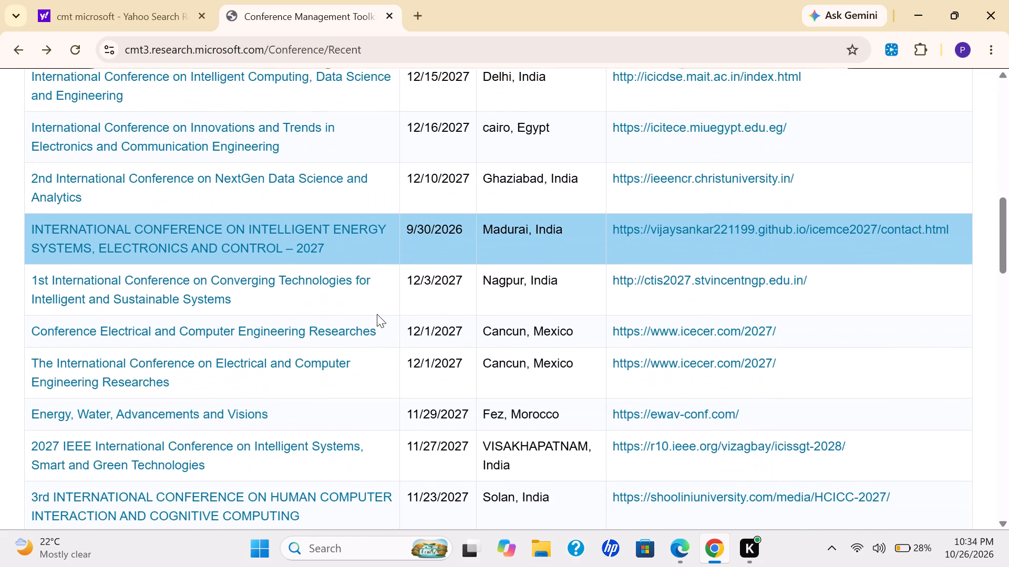
scroll(377, 314, down, 2)
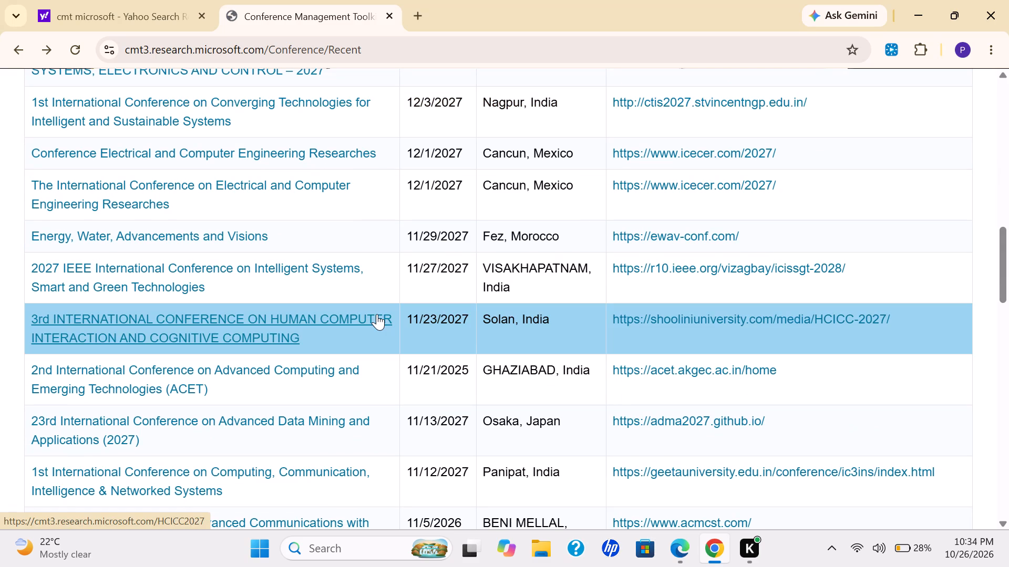
scroll(377, 314, down, 1)
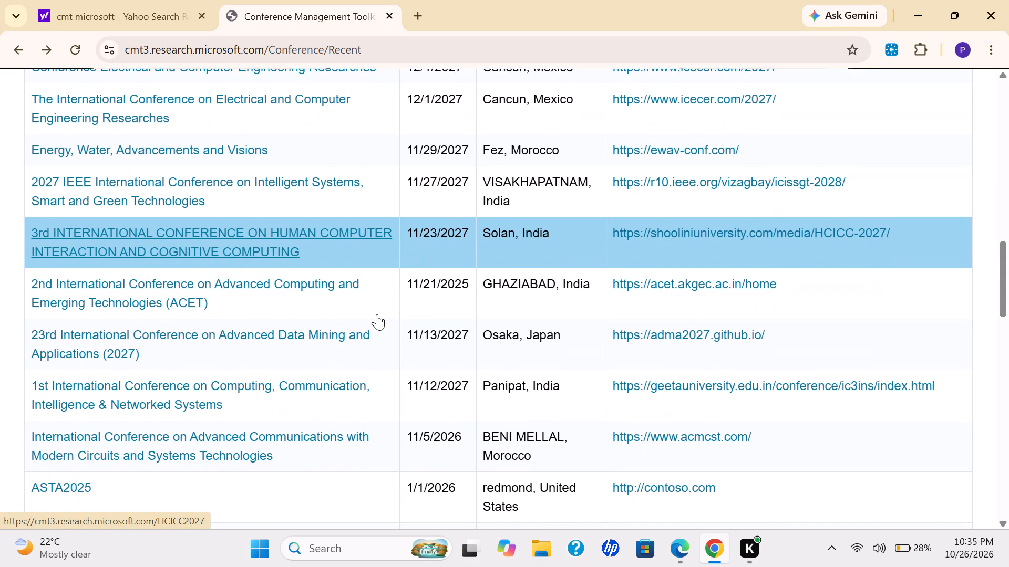
scroll(377, 314, down, 3)
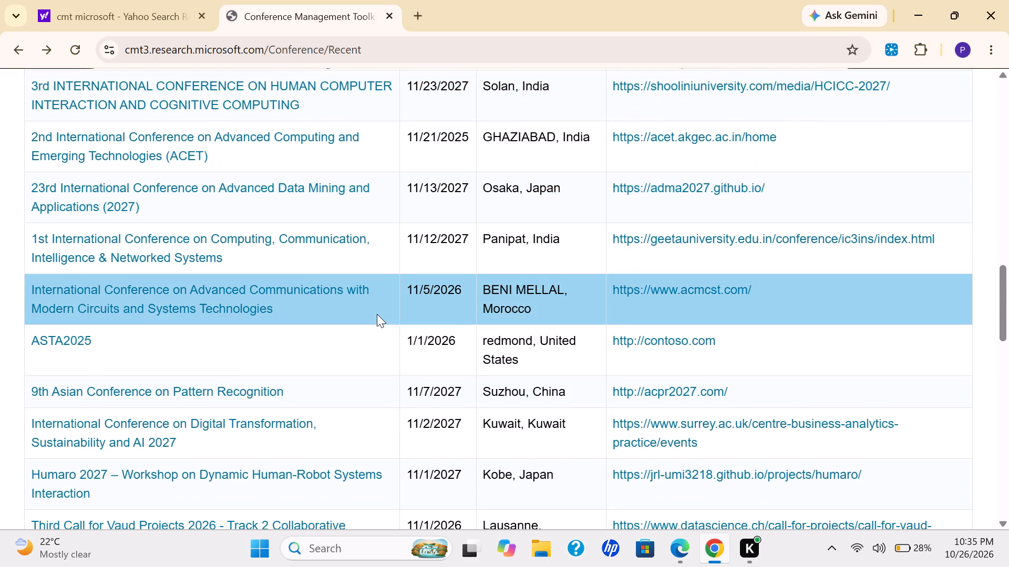
scroll(377, 314, down, 1)
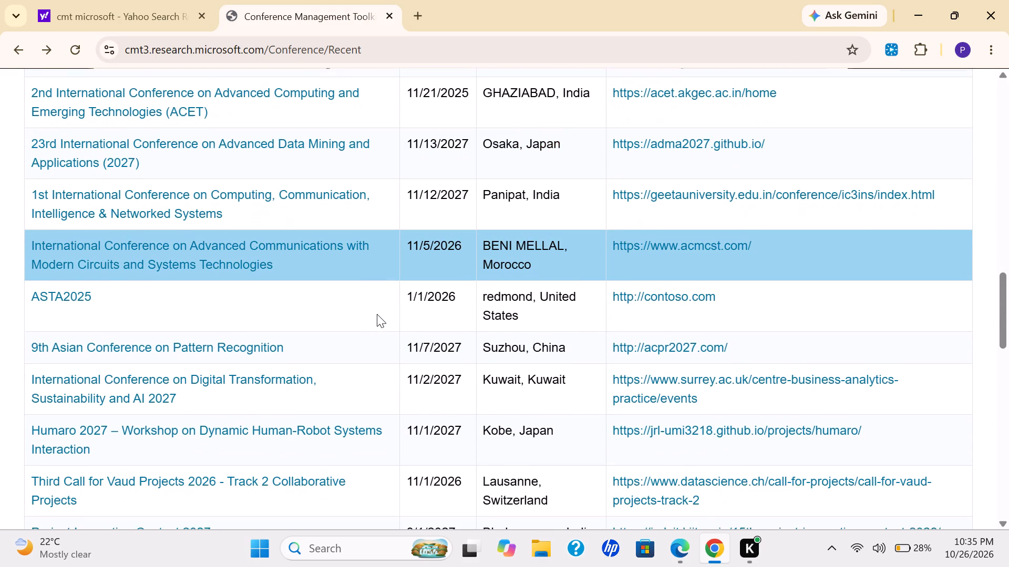
scroll(377, 314, down, 1)
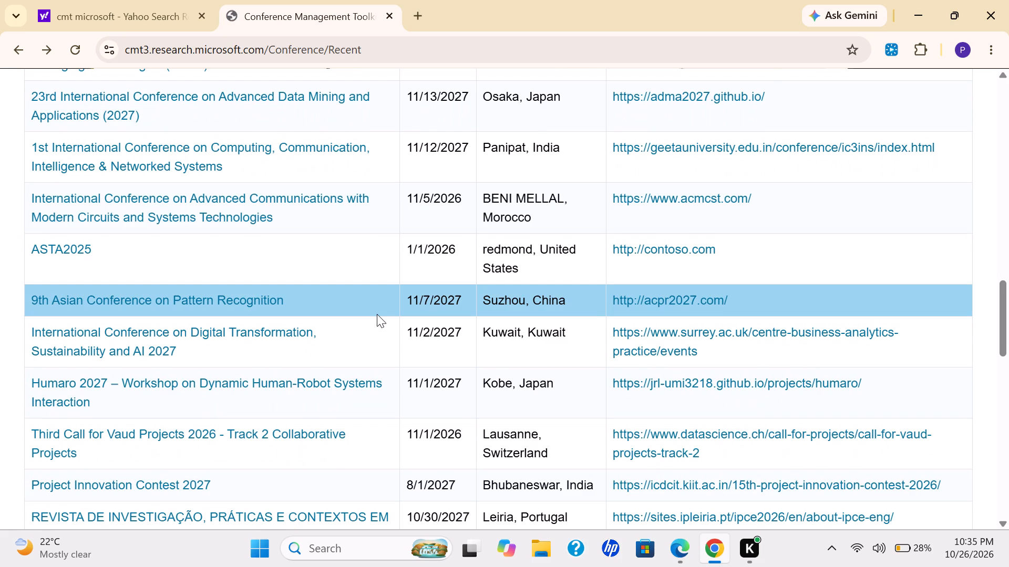
scroll(377, 314, down, 1)
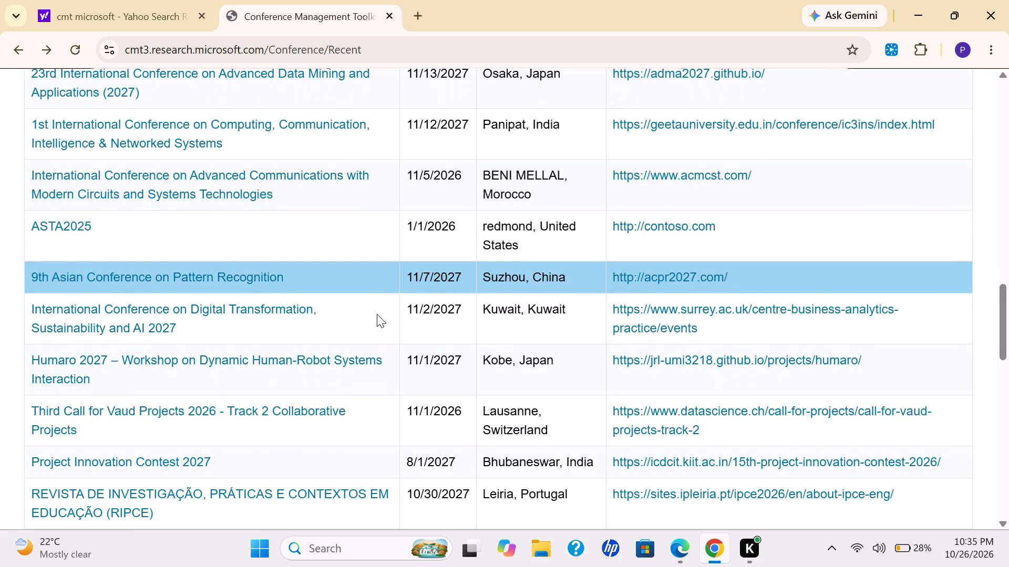
scroll(377, 314, down, 3)
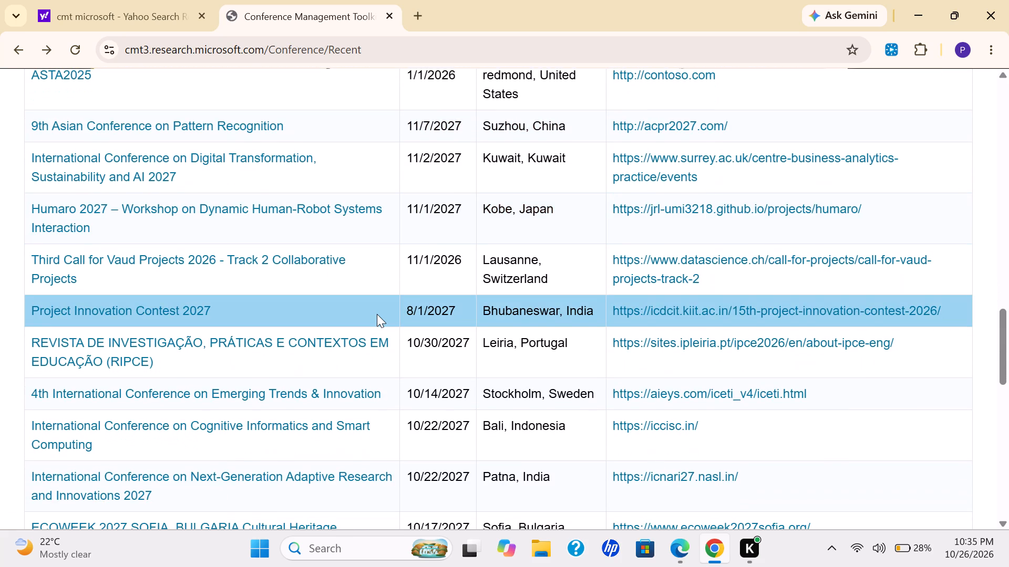
Filter the list of all conferences by the keyword "education".
scroll(377, 314, up, 14)
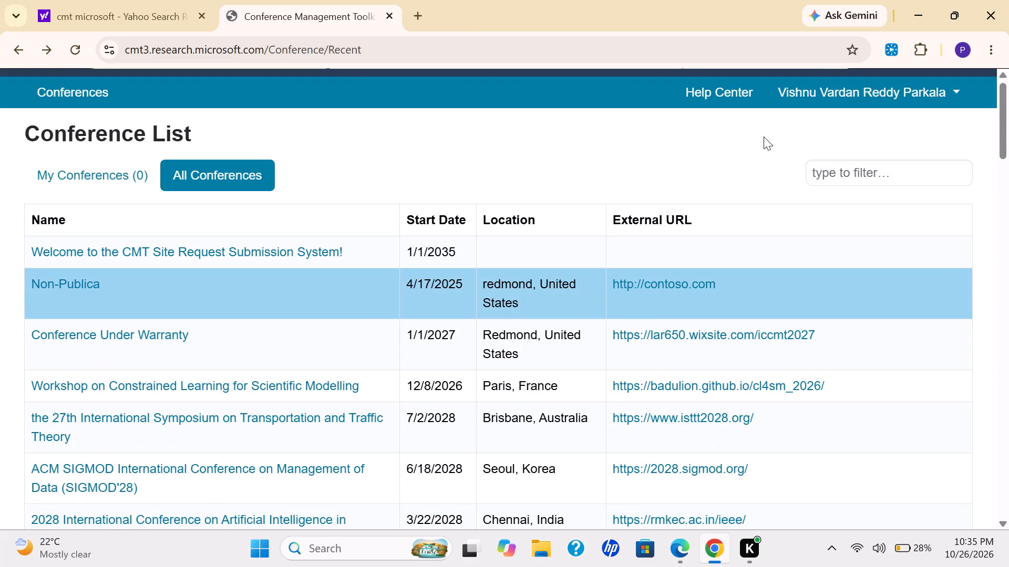
click(836, 170)
text(education)
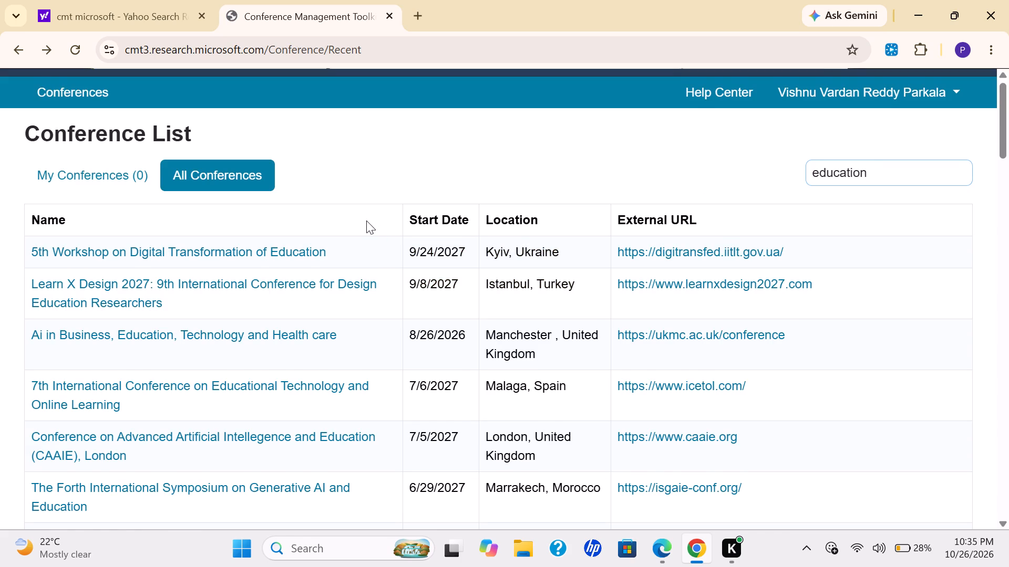
Look through the education-related conferences, checking names, start dates, locations and websites from September 2027 back to late 2026.
scroll(366, 220, down, 2)
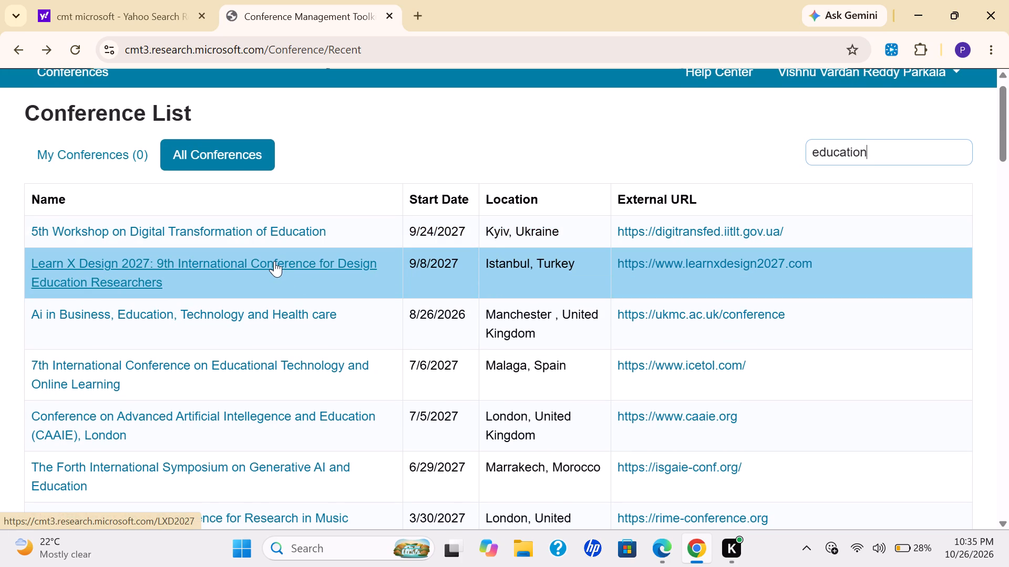
scroll(274, 261, down, 1)
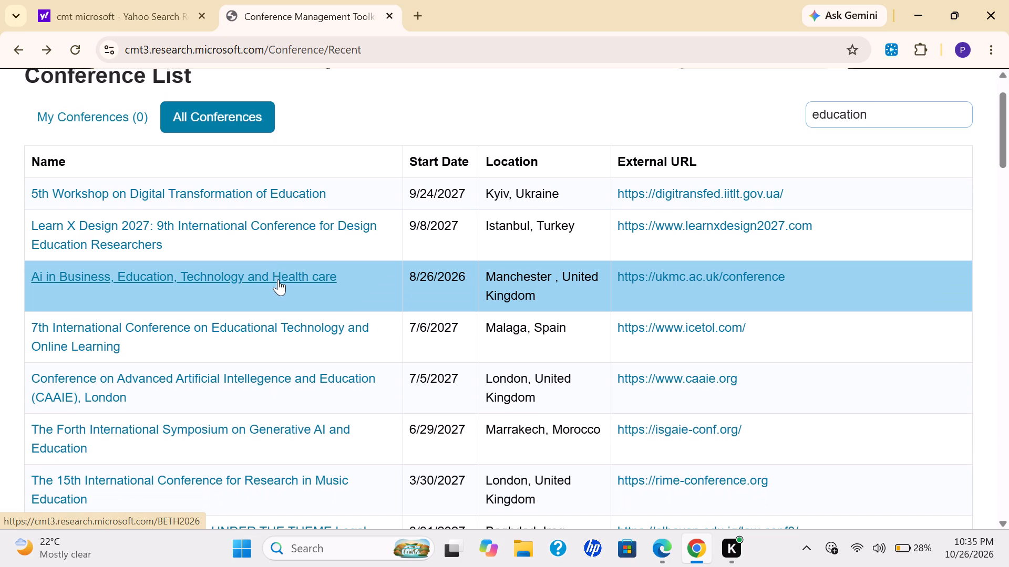
scroll(278, 279, down, 1)
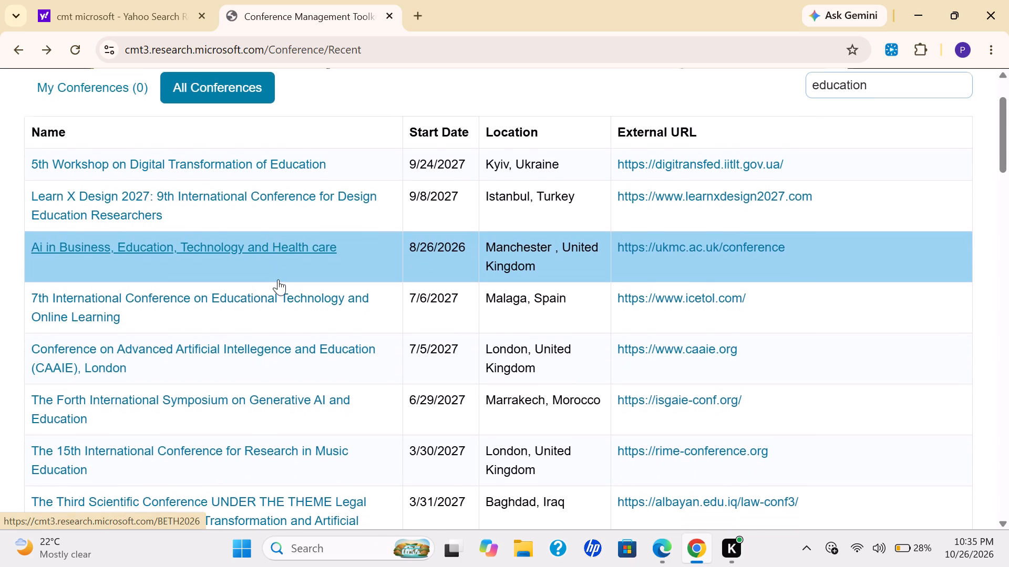
scroll(278, 279, down, 1)
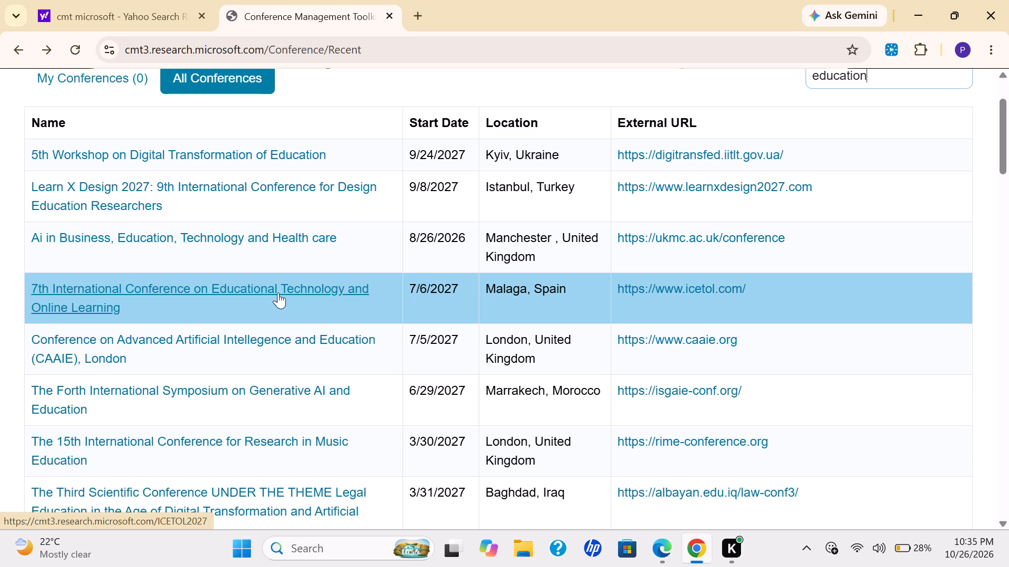
scroll(278, 292, up, 1)
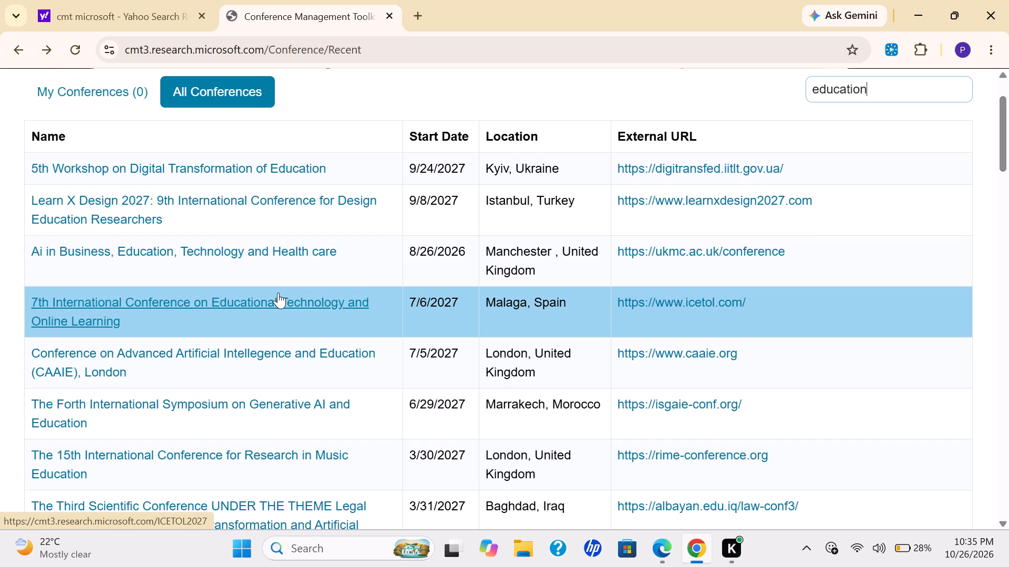
scroll(278, 292, up, 1)
scroll(278, 292, down, 9)
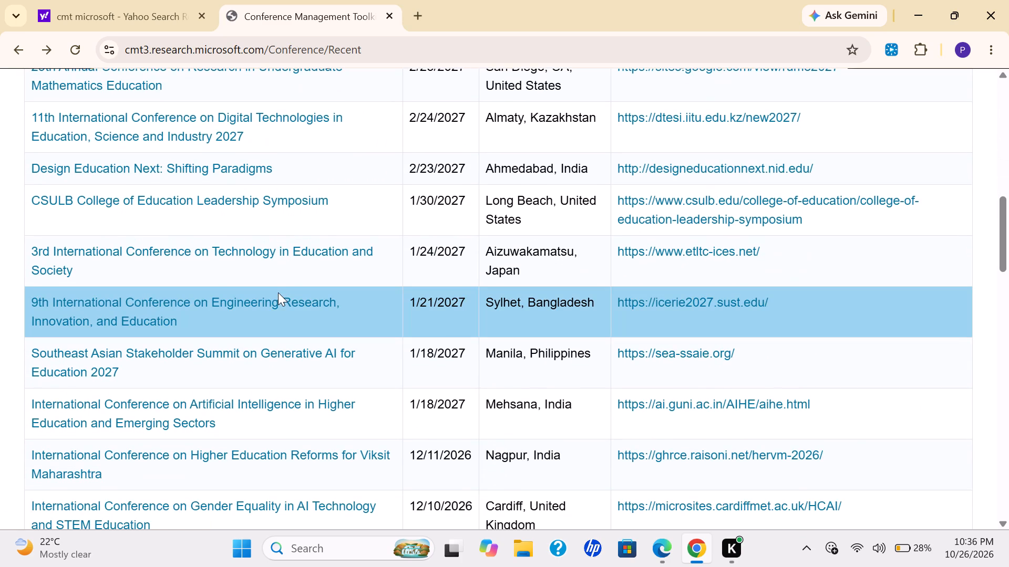
scroll(278, 292, down, 2)
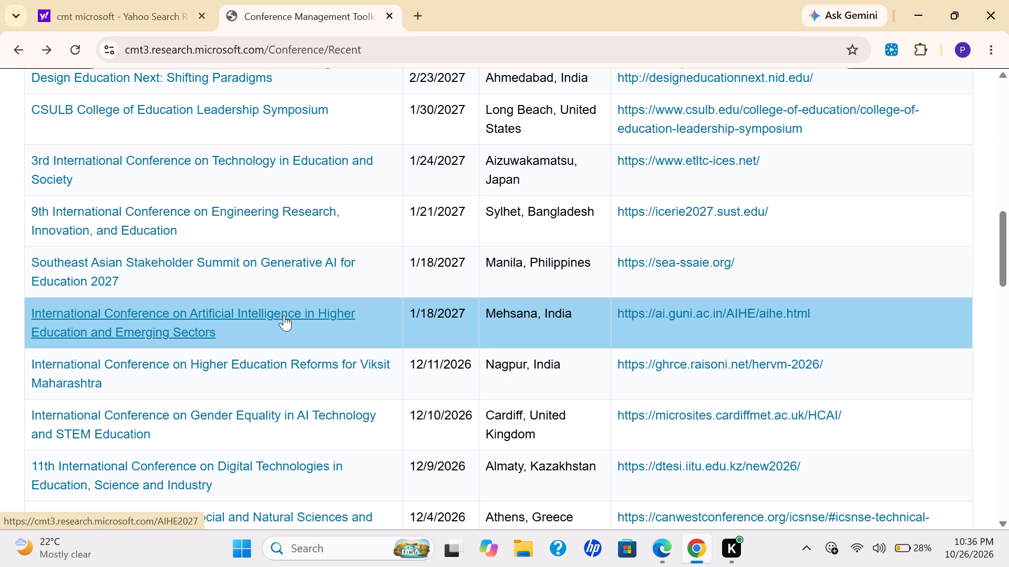
scroll(284, 315, down, 3)
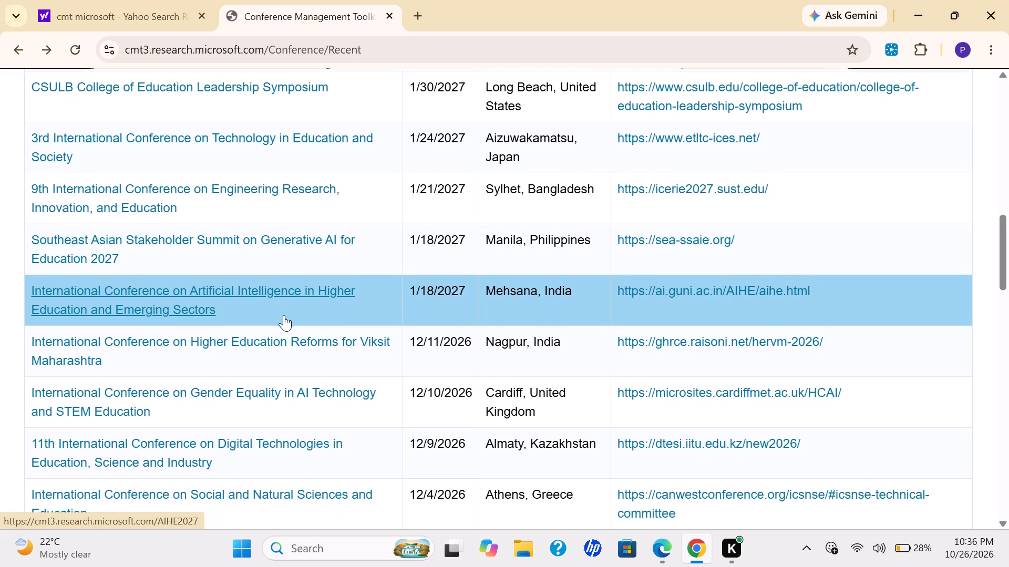
scroll(284, 315, down, 1)
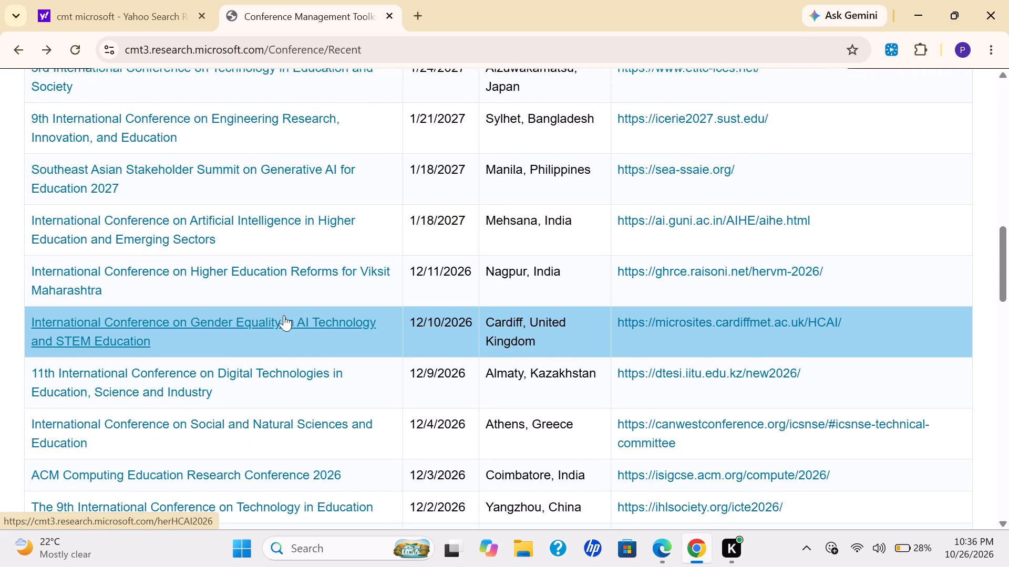
scroll(284, 315, up, 1)
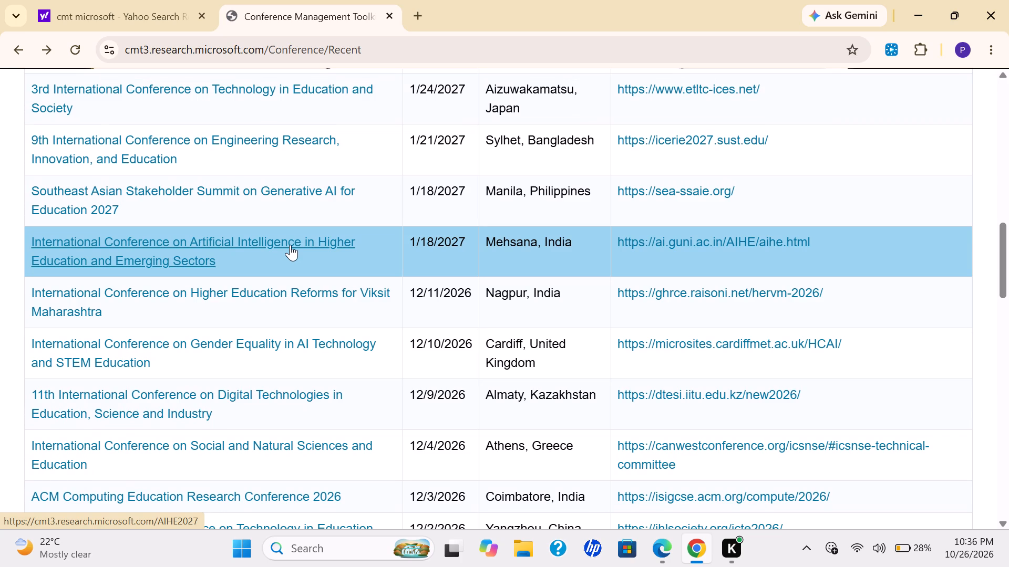
scroll(290, 245, down, 1)
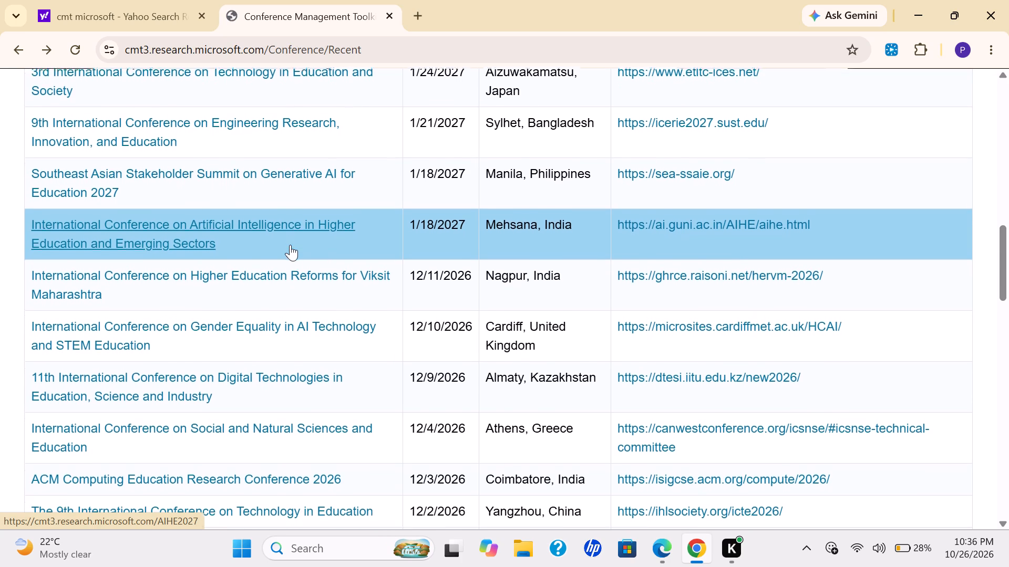
scroll(290, 245, down, 2)
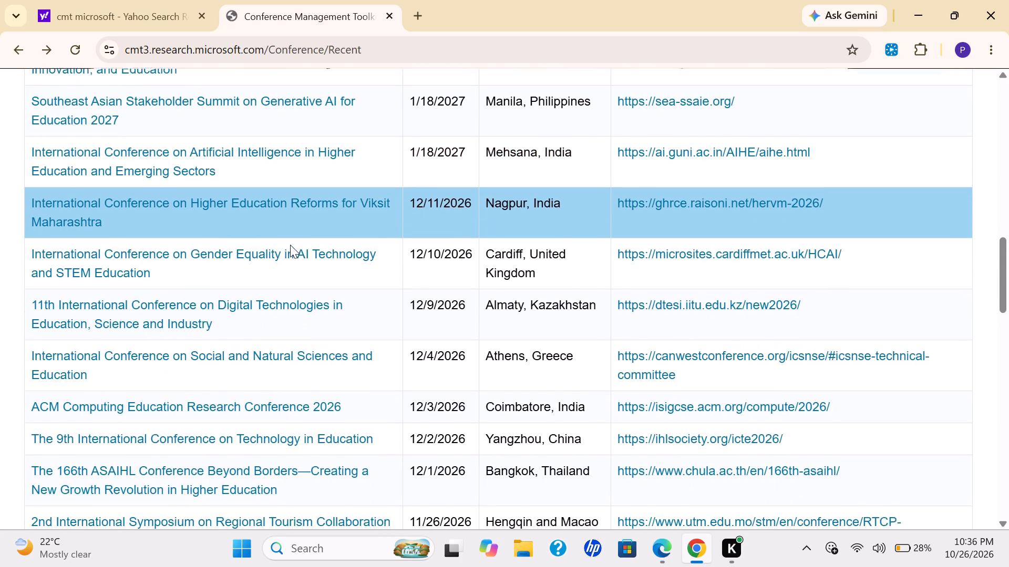
scroll(290, 245, down, 1)
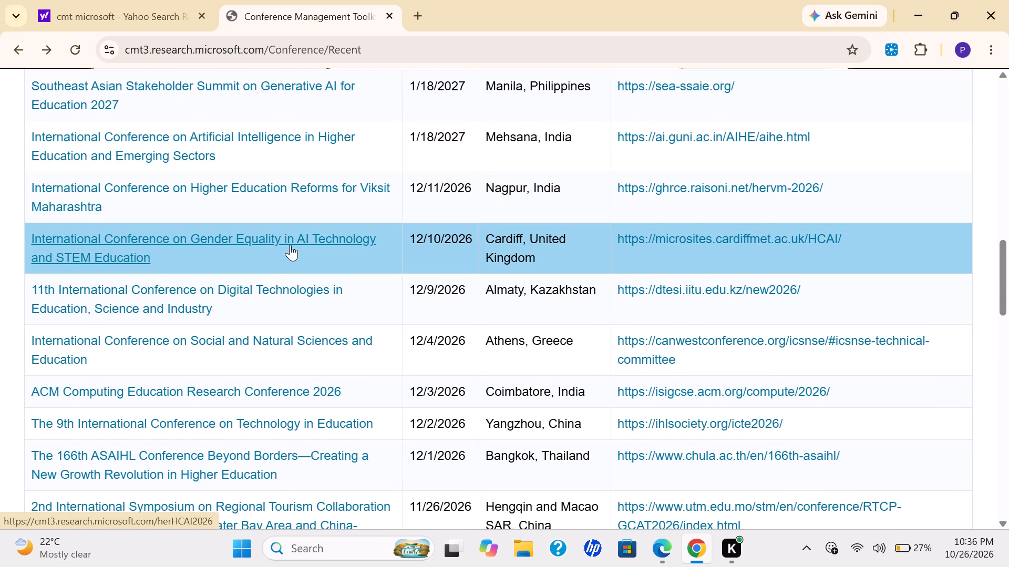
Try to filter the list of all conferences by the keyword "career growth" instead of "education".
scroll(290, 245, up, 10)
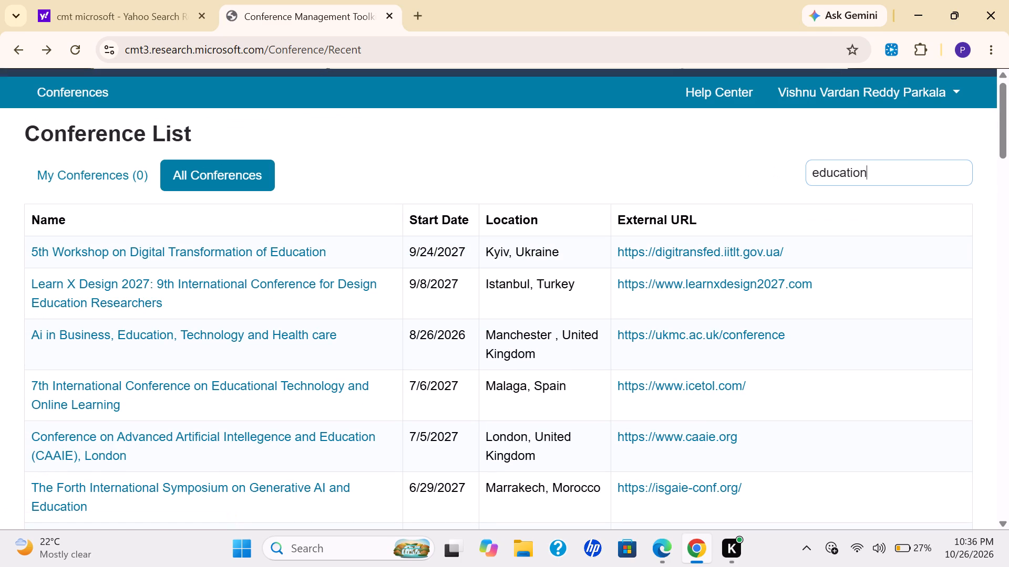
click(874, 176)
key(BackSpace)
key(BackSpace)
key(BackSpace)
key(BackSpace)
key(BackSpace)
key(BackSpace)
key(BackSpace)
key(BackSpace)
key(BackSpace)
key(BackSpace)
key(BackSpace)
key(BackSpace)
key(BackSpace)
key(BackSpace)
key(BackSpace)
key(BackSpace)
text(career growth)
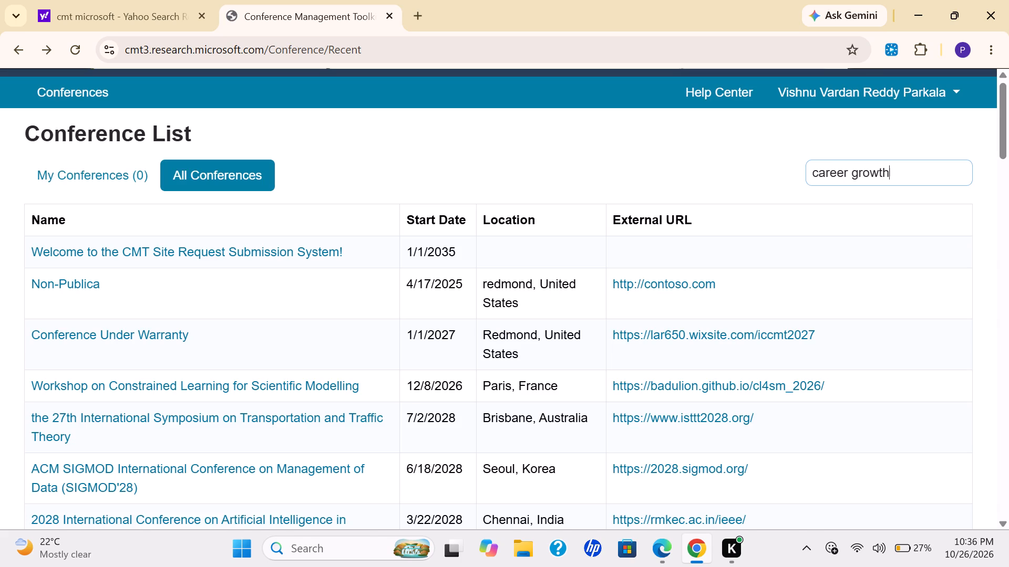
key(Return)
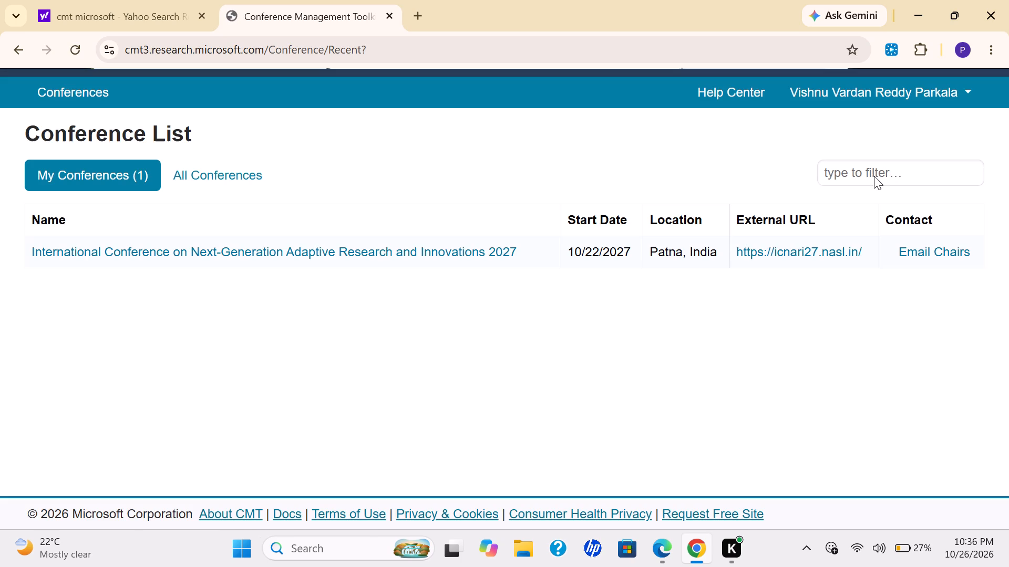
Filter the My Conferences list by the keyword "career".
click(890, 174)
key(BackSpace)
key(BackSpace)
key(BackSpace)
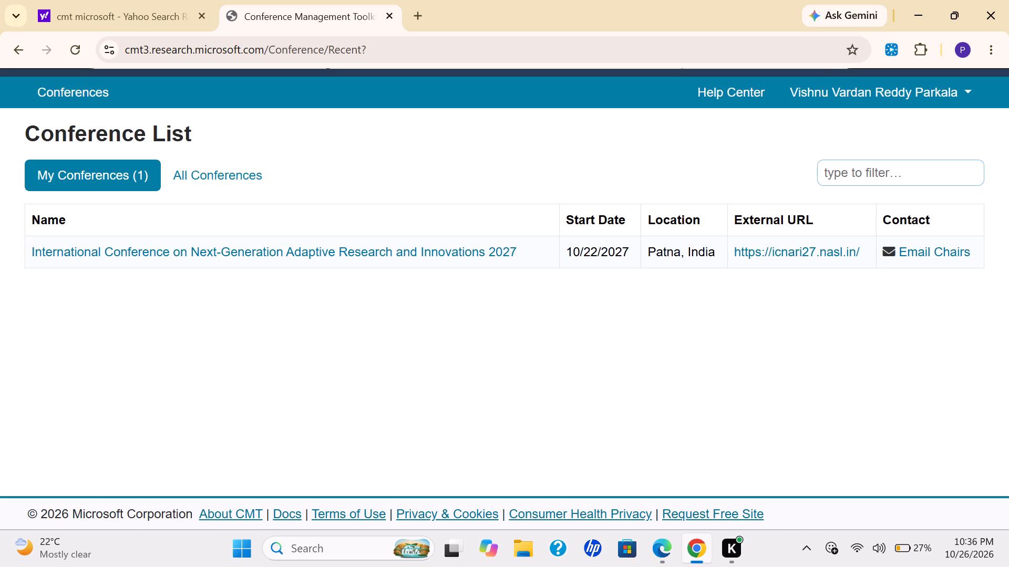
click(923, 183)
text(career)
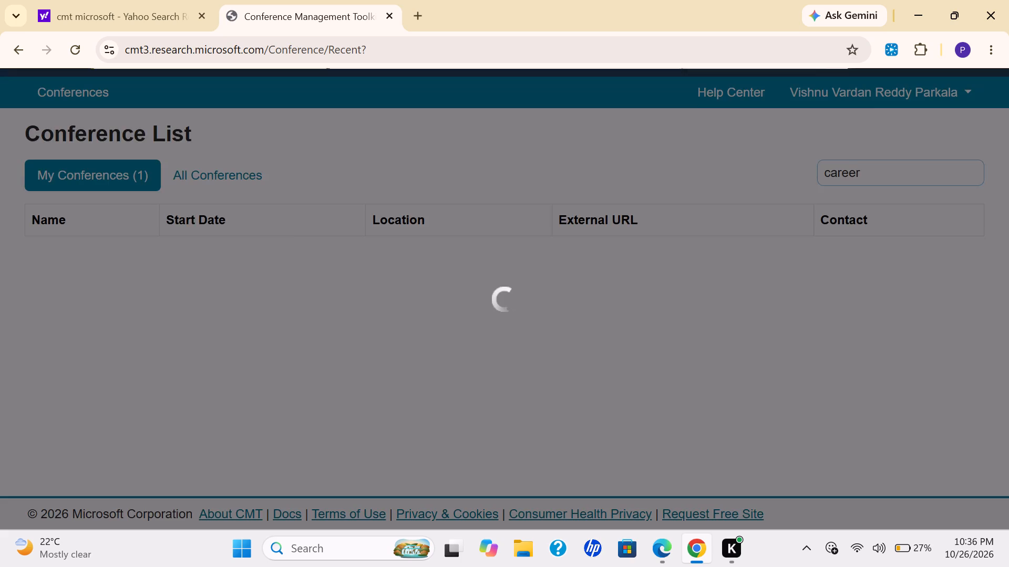
Change the filter keyword to "education" and apply it to All Conferences.
key(BackSpace)
key(BackSpace)
key(BackSpace)
key(BackSpace)
key(BackSpace)
key(BackSpace)
key(BackSpace)
key(BackSpace)
key(BackSpace)
key(BackSpace)
key(BackSpace)
key(BackSpace)
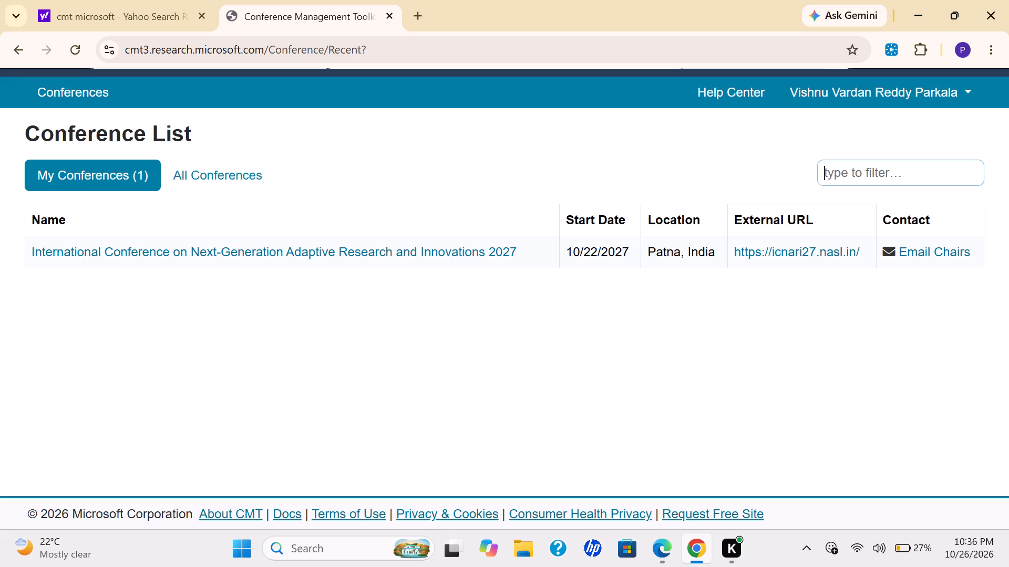
text(educat)
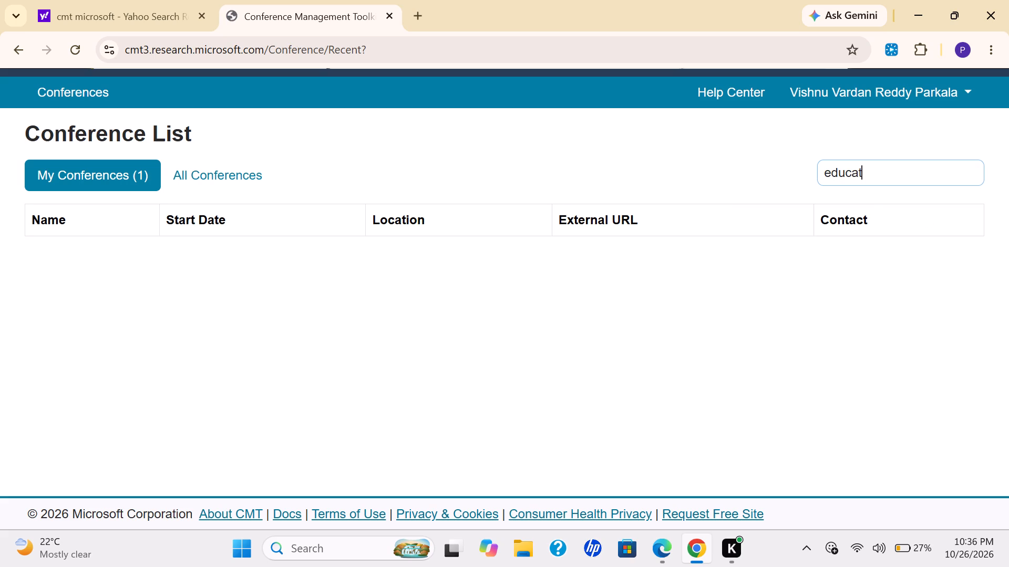
text(ion)
click(261, 175)
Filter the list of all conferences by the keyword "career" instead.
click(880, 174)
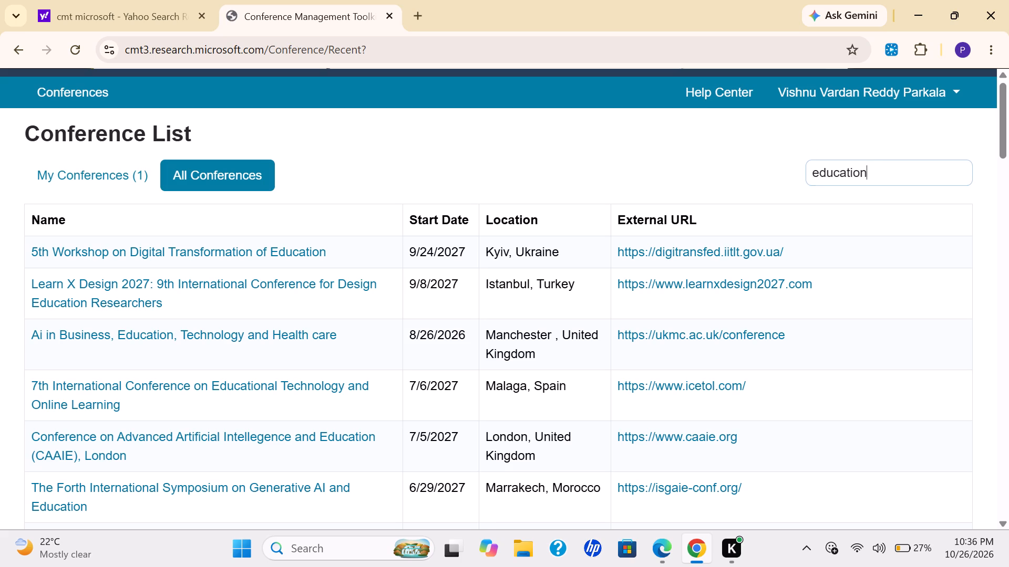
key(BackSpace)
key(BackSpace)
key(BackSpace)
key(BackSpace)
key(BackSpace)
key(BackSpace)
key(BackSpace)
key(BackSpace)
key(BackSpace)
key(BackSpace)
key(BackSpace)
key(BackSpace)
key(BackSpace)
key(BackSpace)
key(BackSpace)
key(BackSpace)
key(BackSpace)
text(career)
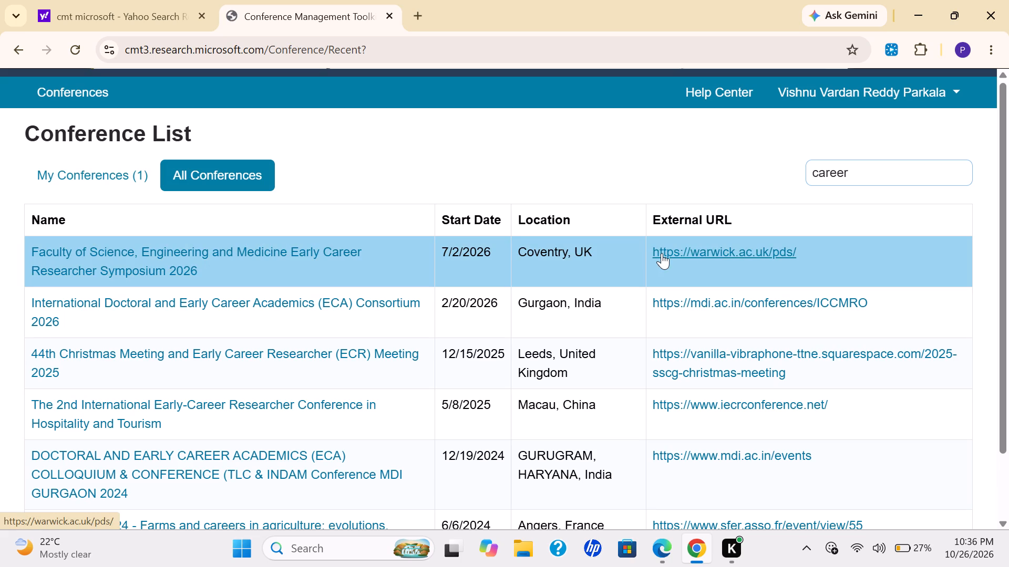
Set the filter for all conferences back to the keyword "education".
click(875, 181)
key(BackSpace)
key(BackSpace)
key(BackSpace)
key(BackSpace)
key(BackSpace)
key(BackSpace)
key(BackSpace)
key(BackSpace)
key(BackSpace)
key(BackSpace)
key(BackSpace)
key(BackSpace)
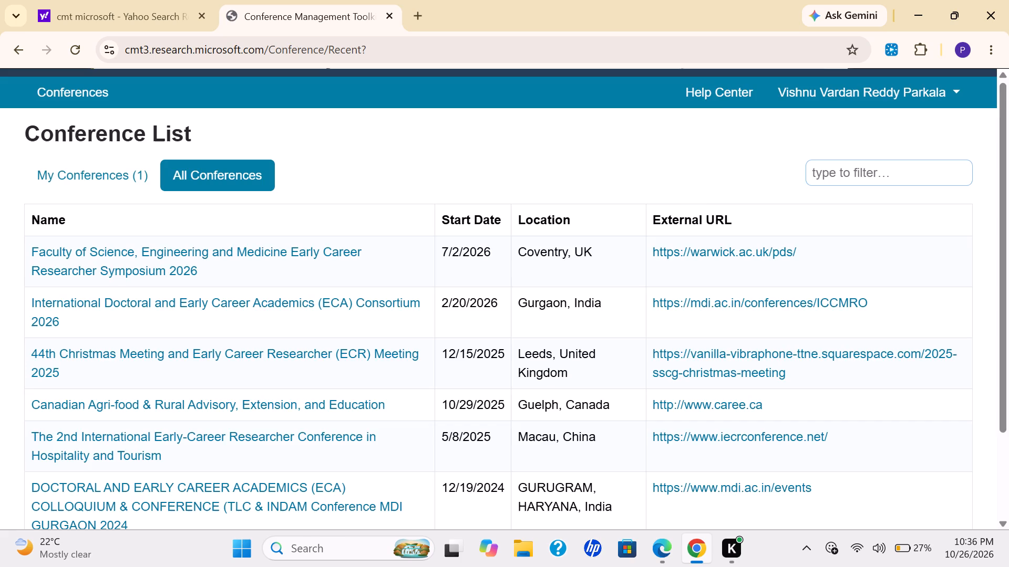
text(education)
Look through the filtered education conferences, comparing names, dates and locations around the 2027 entries in Hyderabad, India.
scroll(875, 181, down, 1)
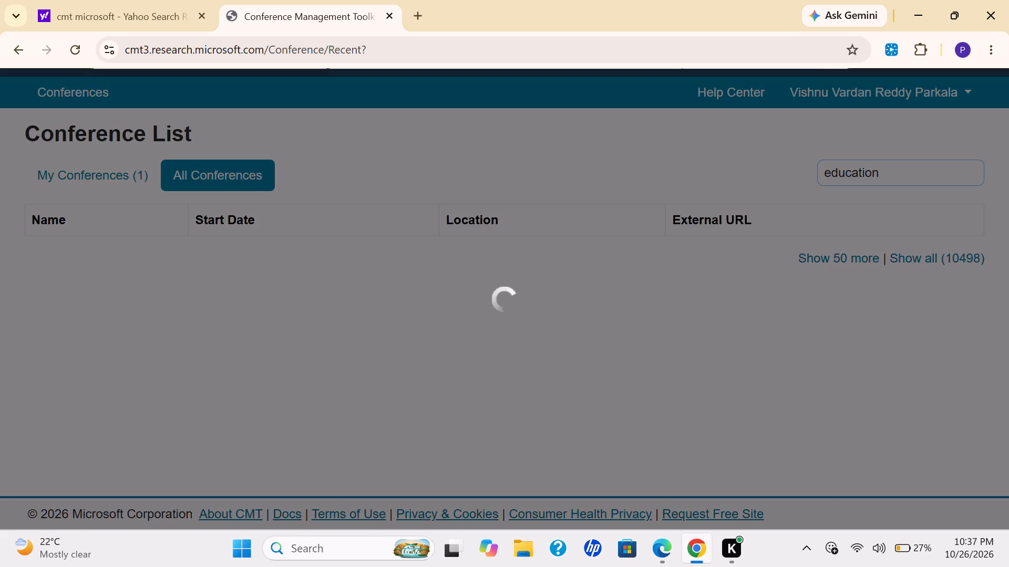
scroll(875, 181, down, 1)
scroll(672, 256, down, 4)
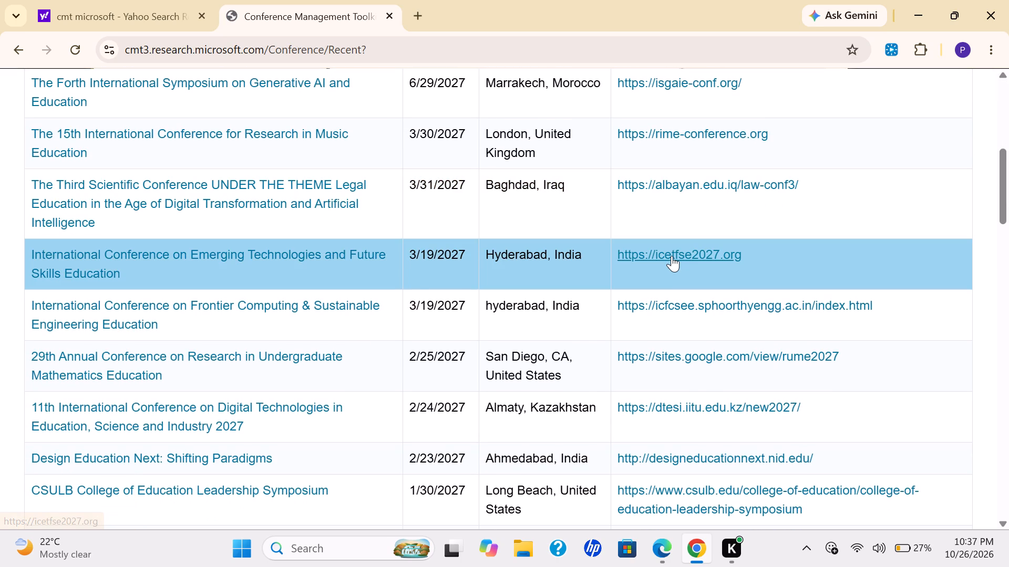
scroll(672, 256, down, 1)
scroll(672, 256, up, 8)
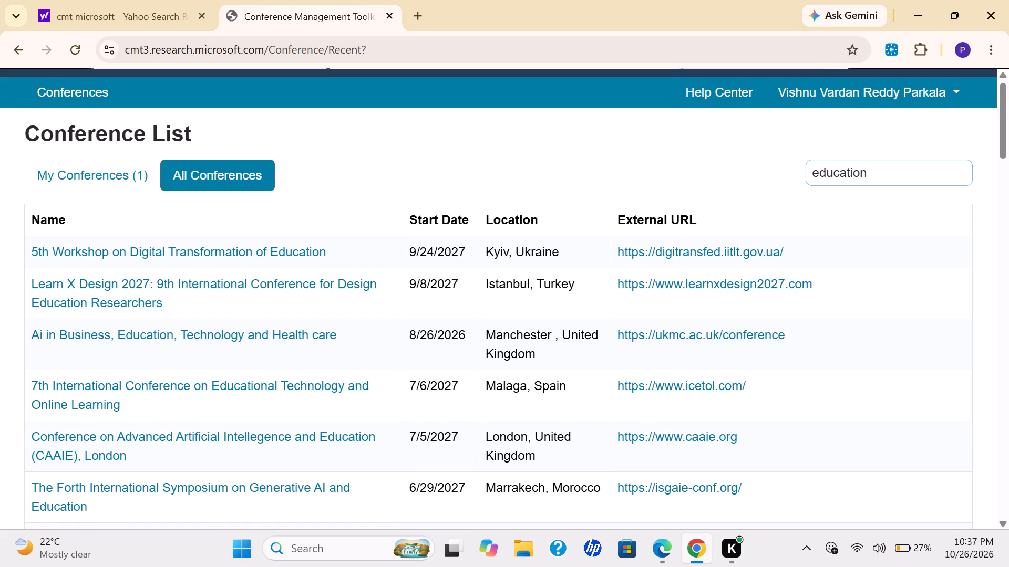
scroll(820, 175, down, 3)
scroll(820, 175, up, 1)
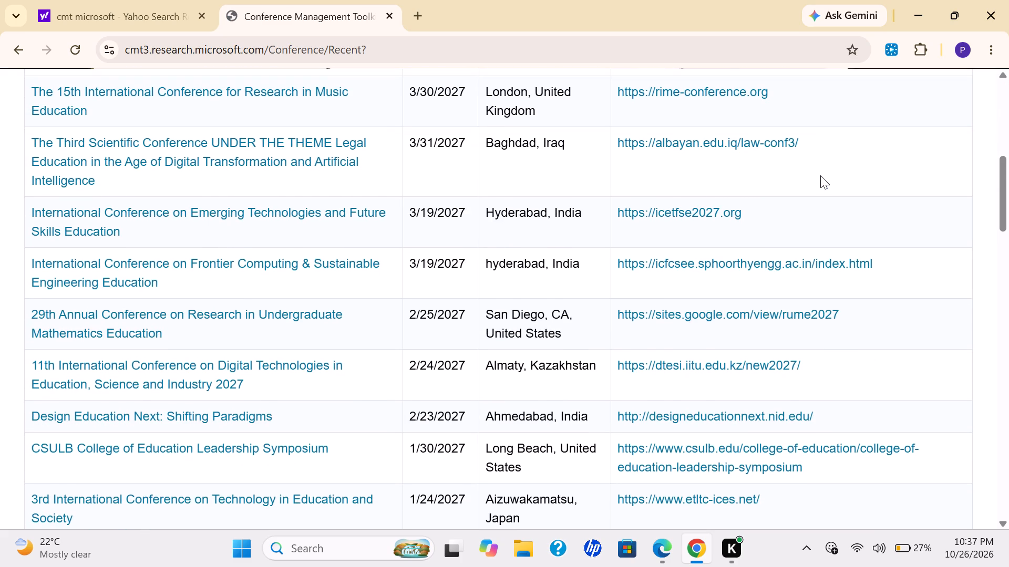
scroll(820, 175, up, 2)
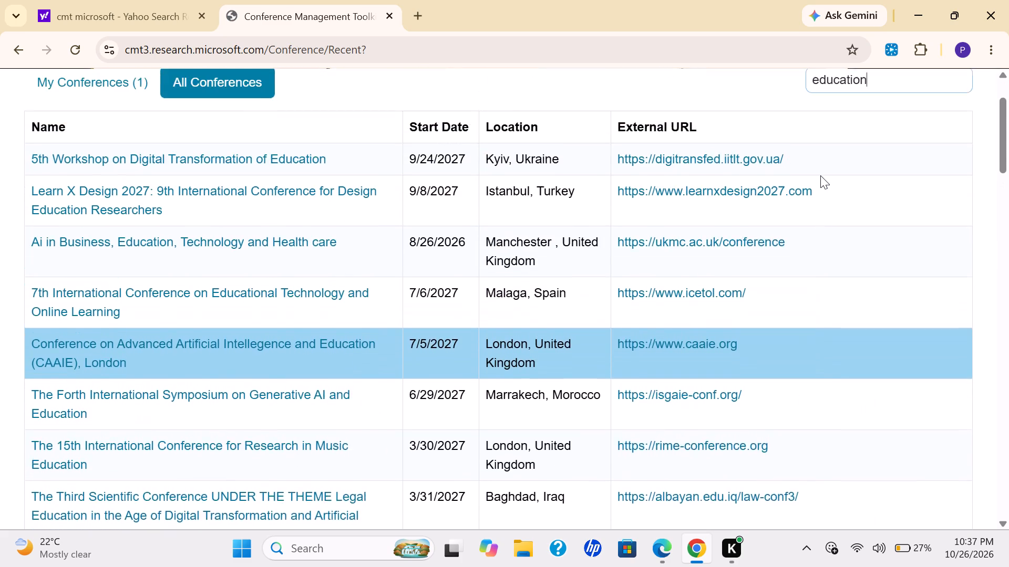
scroll(820, 175, down, 1)
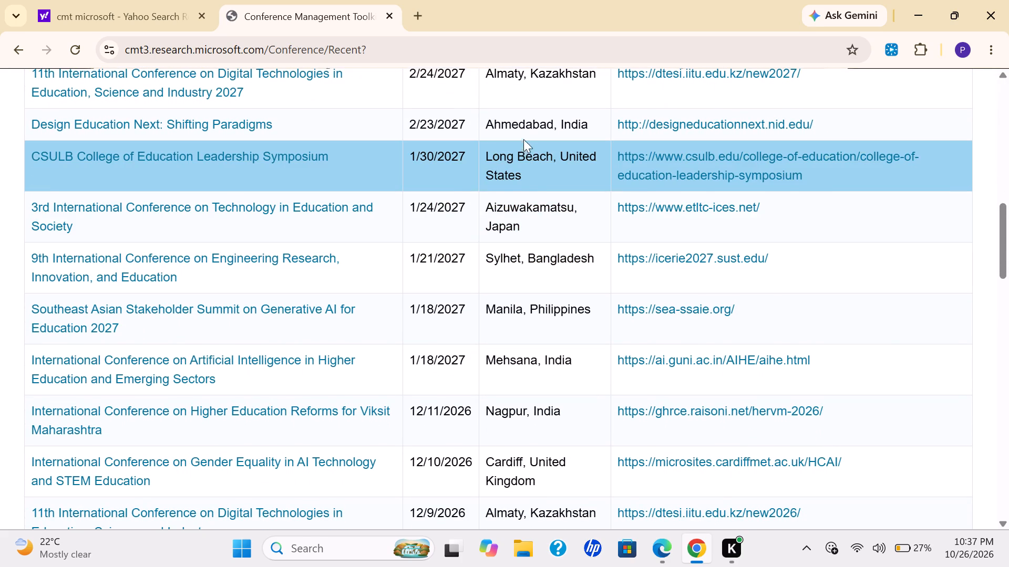
scroll(528, 120, up, 4)
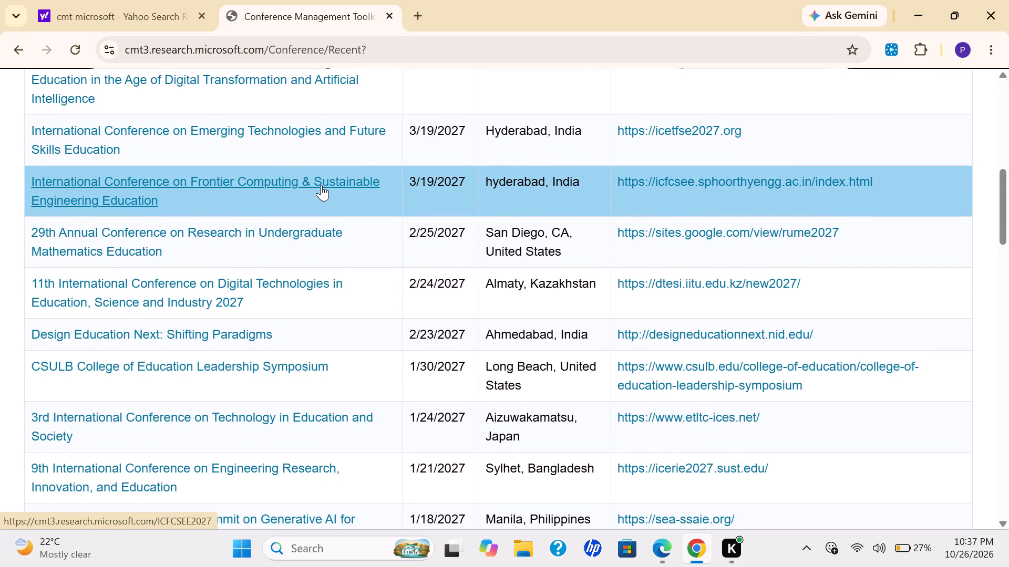
scroll(321, 185, up, 1)
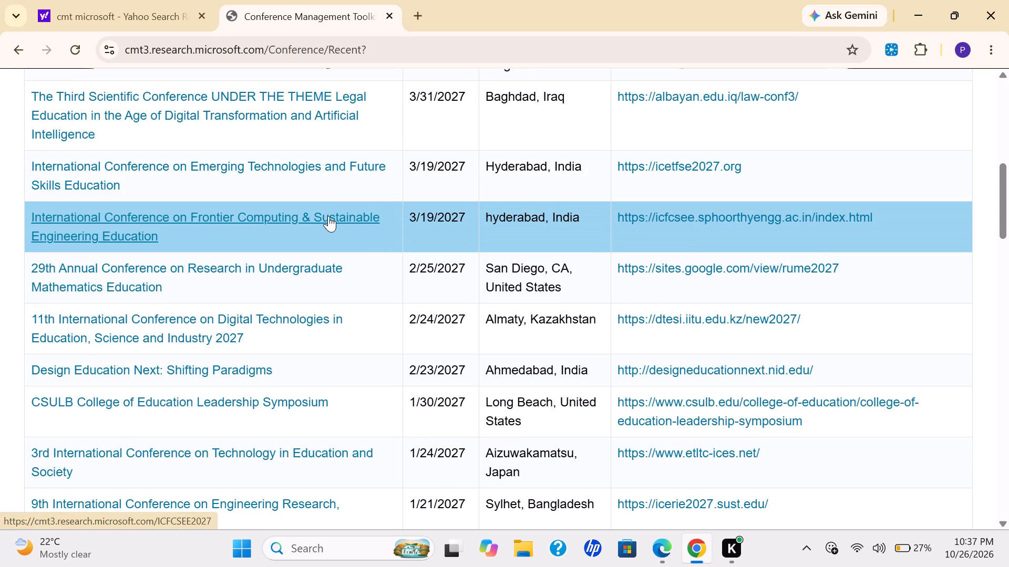
Open the International Conference on Frontier Computing & Sustainable Engineering Education submission site from the list.
click(328, 216)
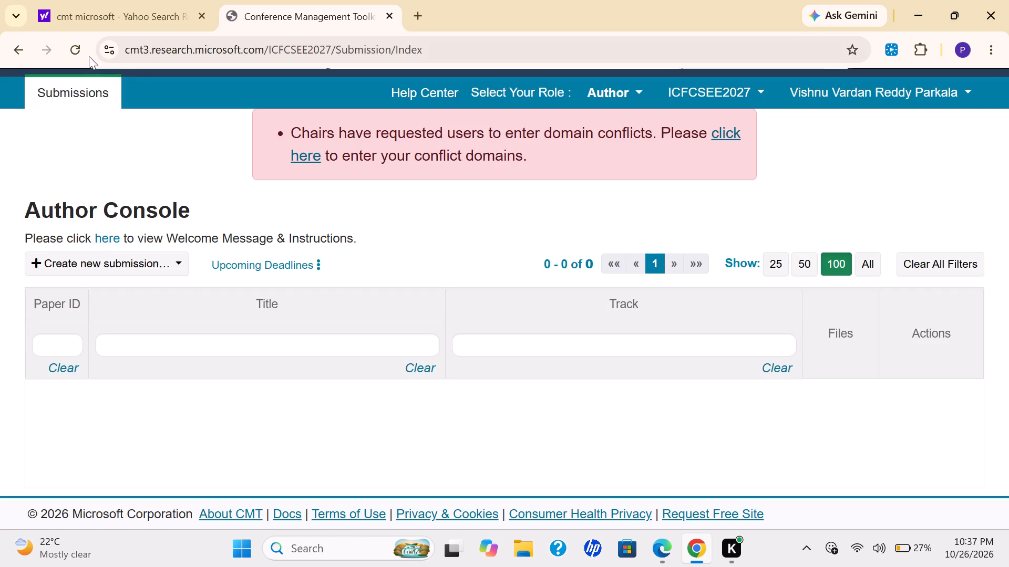
Create a new submission in Track-2: Educational Transformations & EduTech Innovations.
click(22, 77)
click(111, 260)
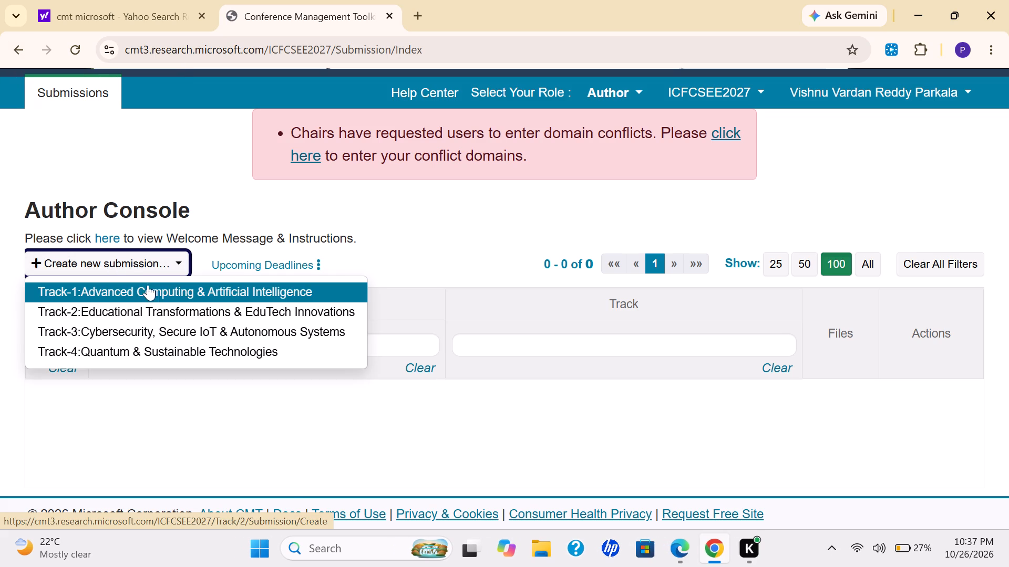
click(172, 307)
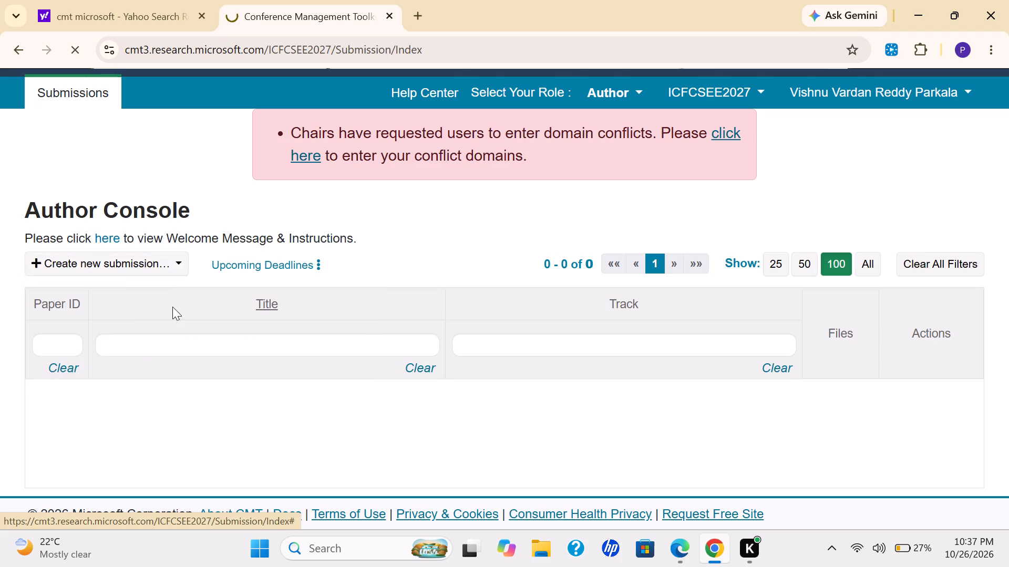
Fill in the submission title with the saved entry "Skill Lens: An AI-Powered Career Development Platform with Peer-to-Peer Collaborative Learning".
scroll(453, 348, down, 3)
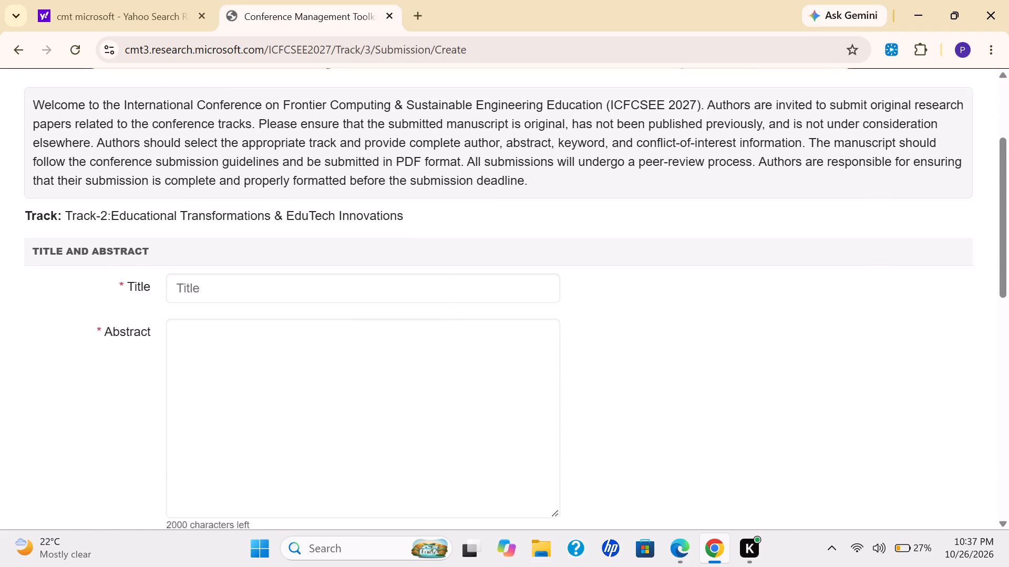
scroll(453, 348, down, 1)
click(319, 255)
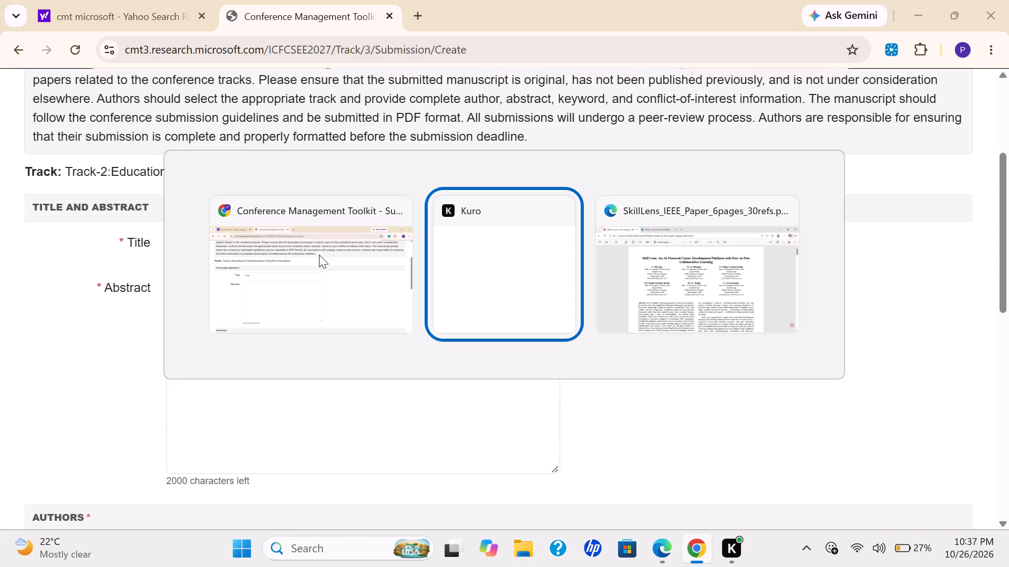
click(312, 244)
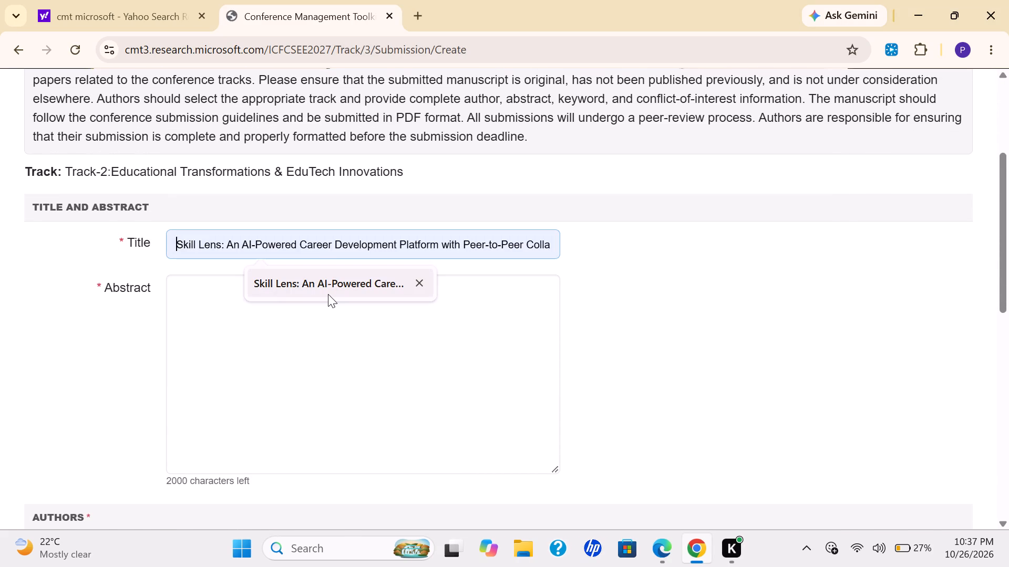
click(328, 294)
Begin the Abstract entry of the new submission.
click(287, 307)
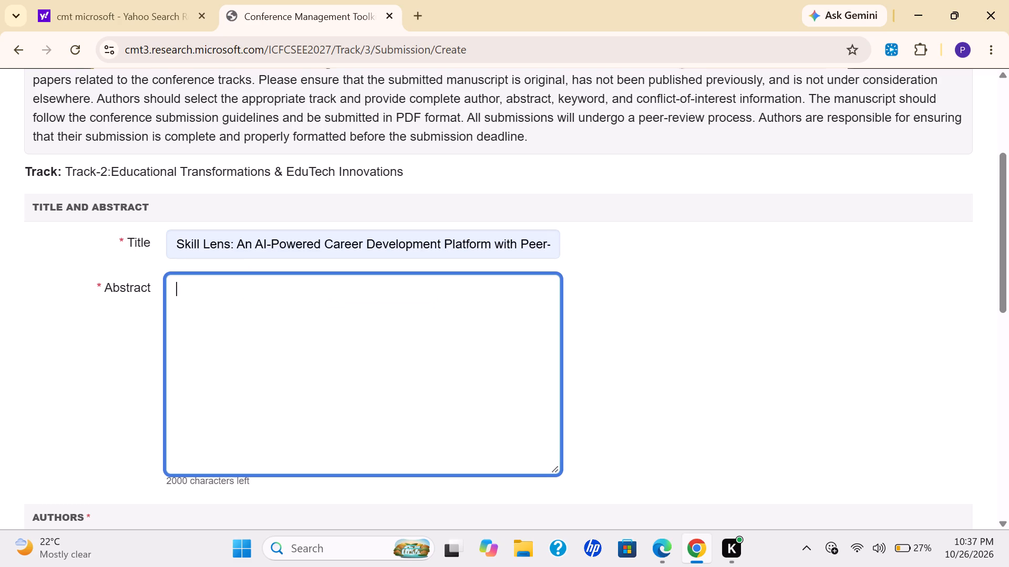
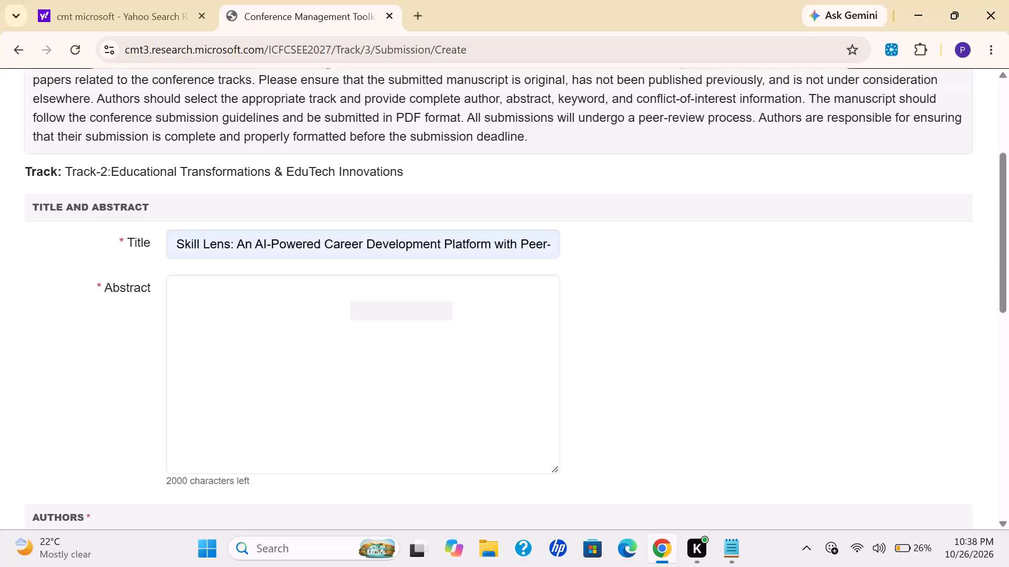
Paste the copied Skill Lens abstract into the Abstract field and check its text from beginning to end.
click(342, 289)
key(ctrl+v)
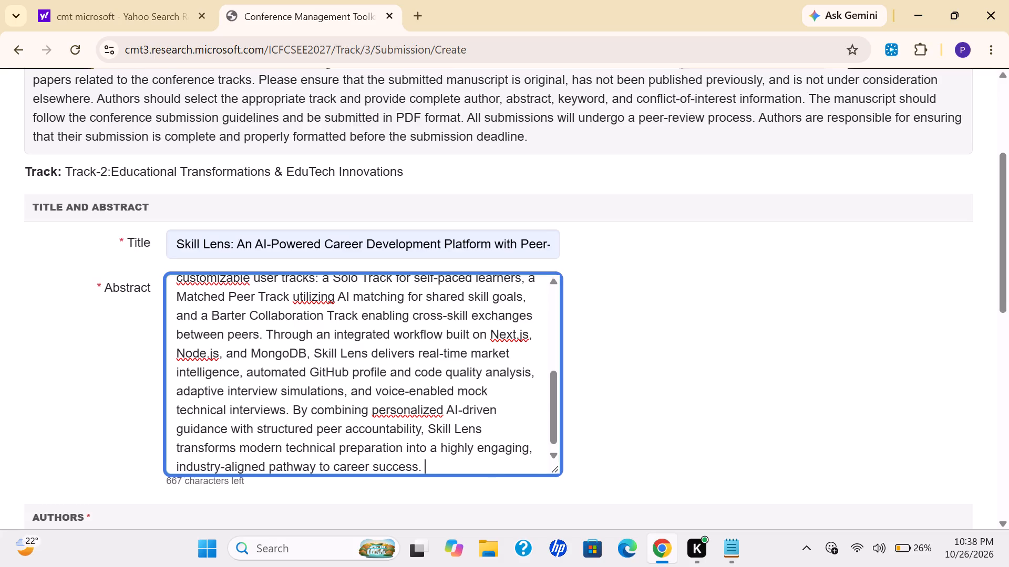
scroll(362, 329, up, 6)
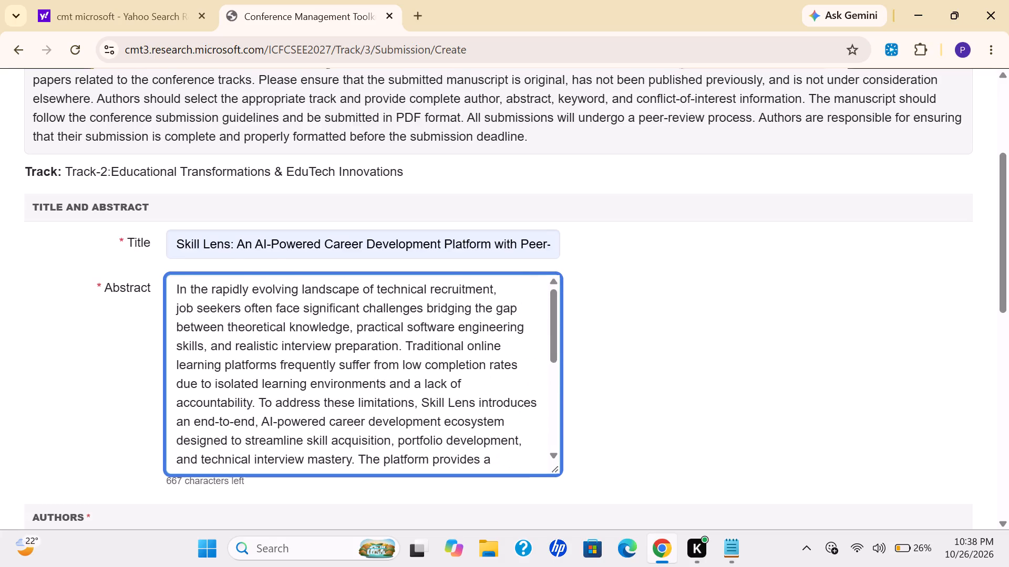
scroll(362, 329, down, 7)
scroll(362, 329, up, 5)
Select "AI-Enabled Assessment & Outcome-Based Education" as the submission's subject area.
scroll(362, 329, down, 4)
scroll(640, 330, down, 4)
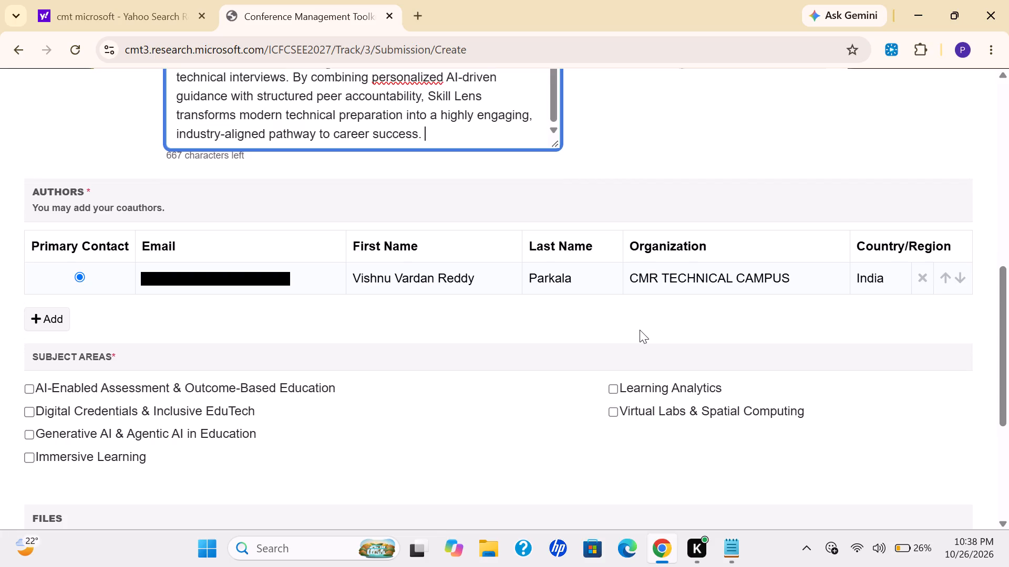
scroll(640, 330, down, 1)
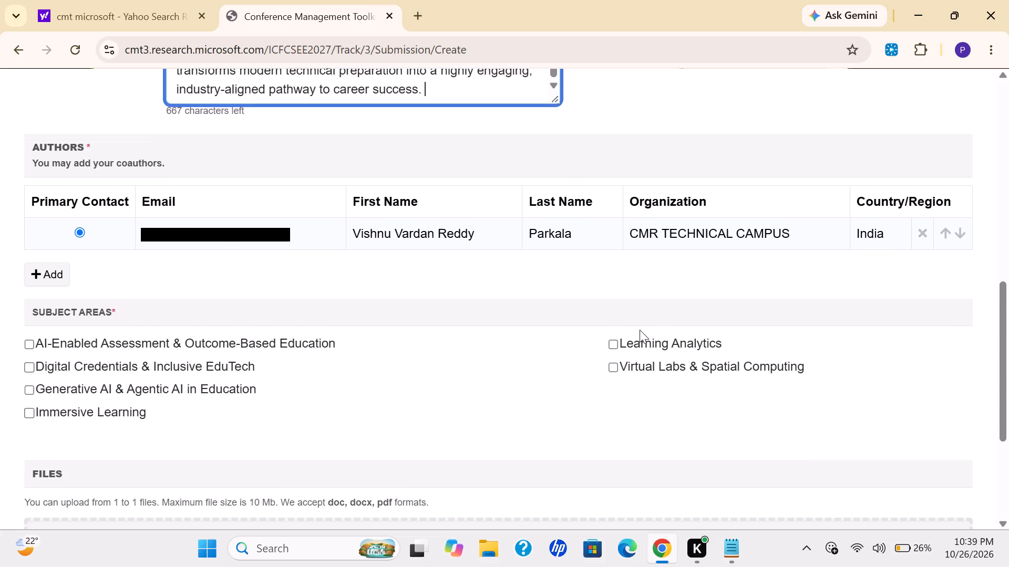
scroll(640, 330, up, 3)
scroll(640, 330, down, 2)
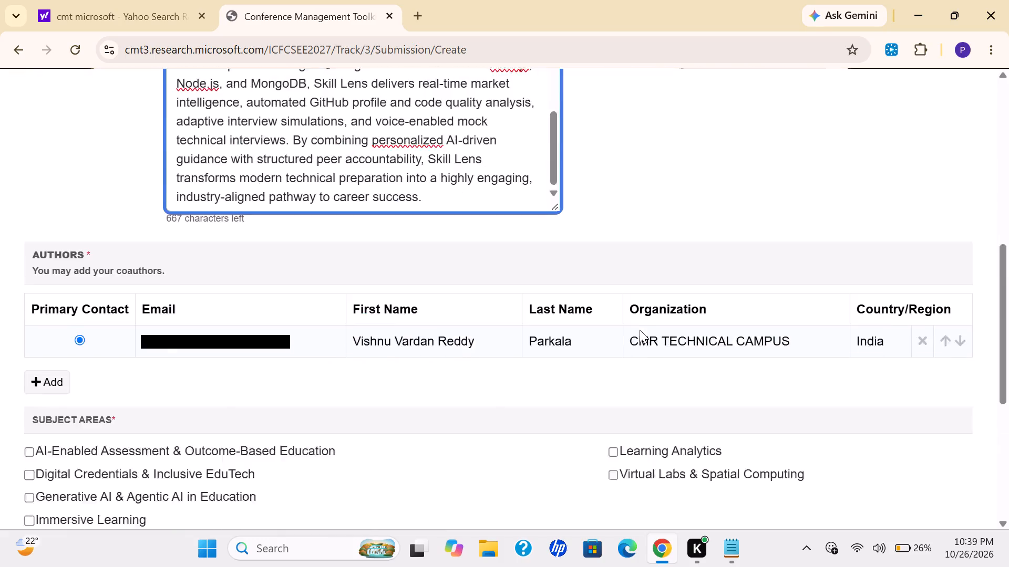
scroll(640, 330, down, 1)
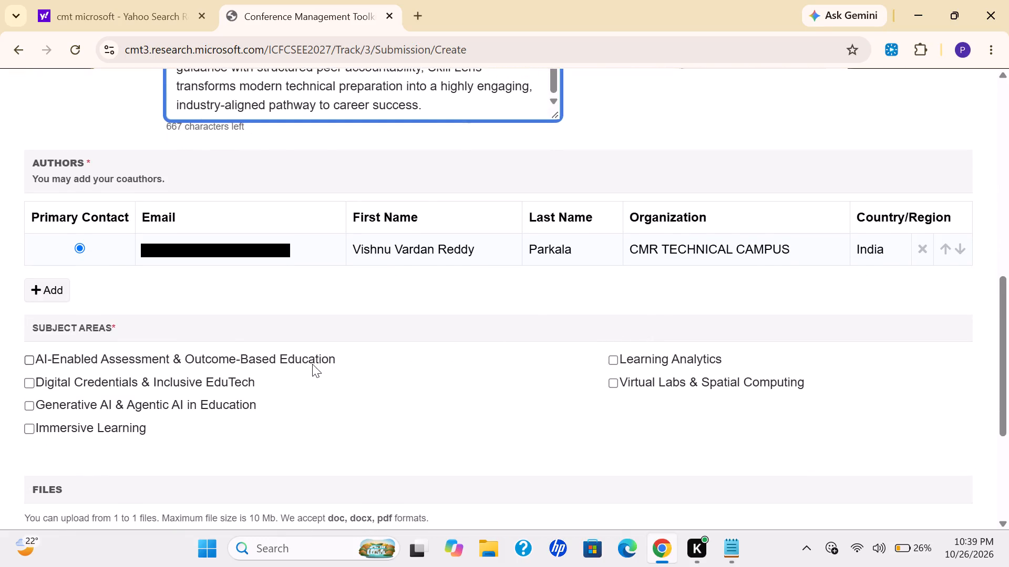
click(290, 360)
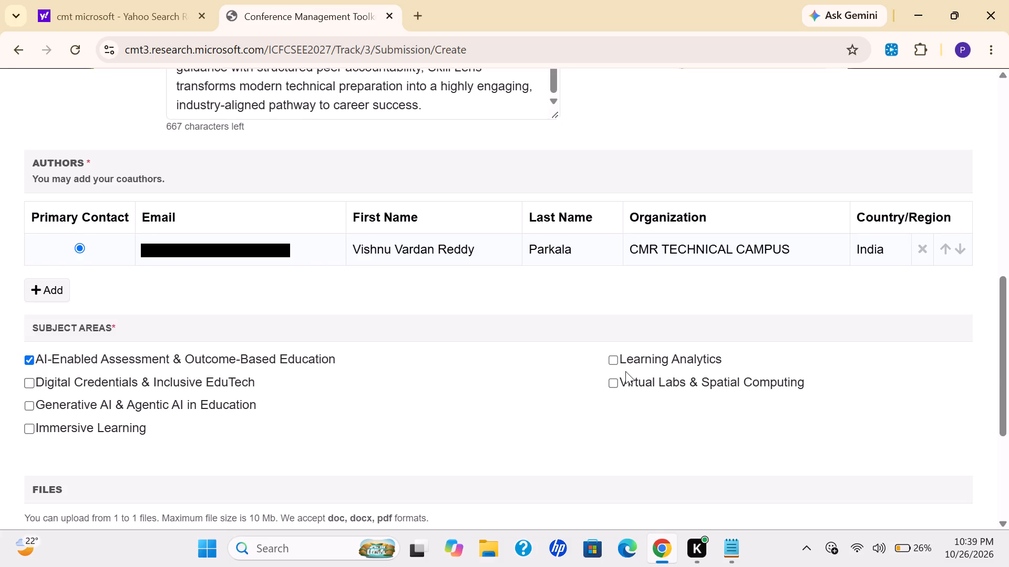
Upload the PDF file SkillLens_IEEE_Paper_6pages_30refs from the skill lens folder to the submission.
scroll(494, 367, down, 1)
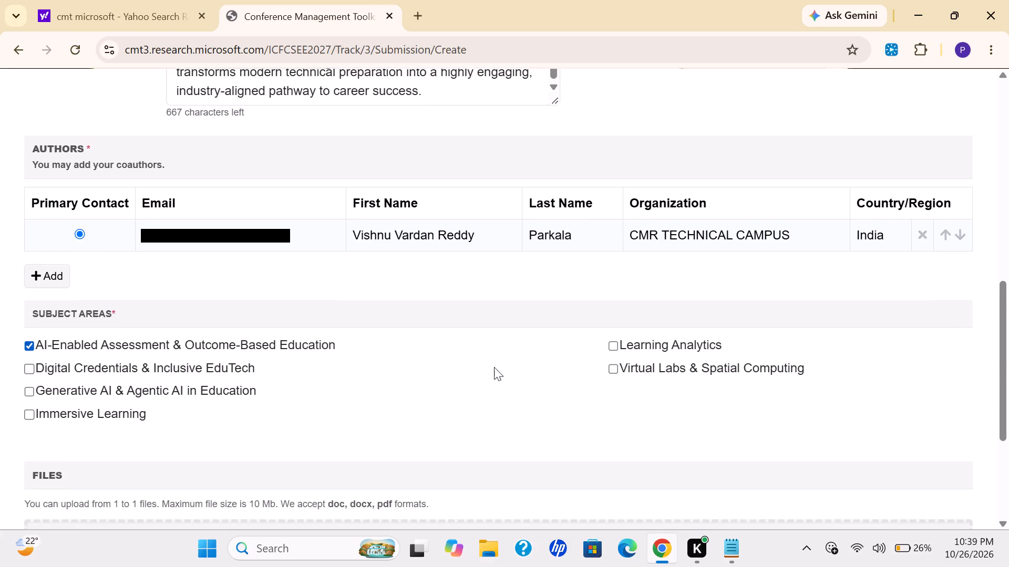
scroll(494, 367, down, 4)
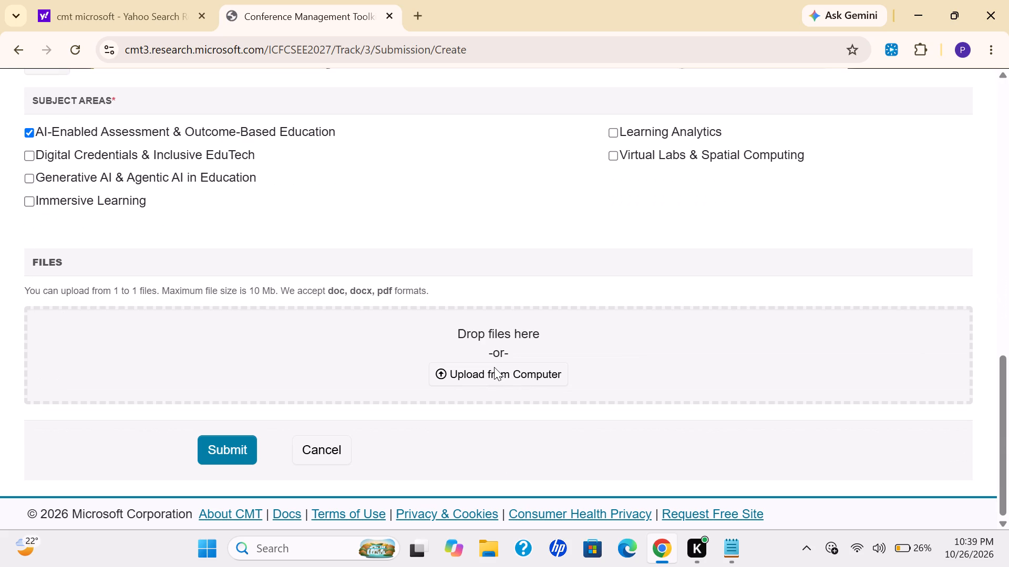
click(490, 381)
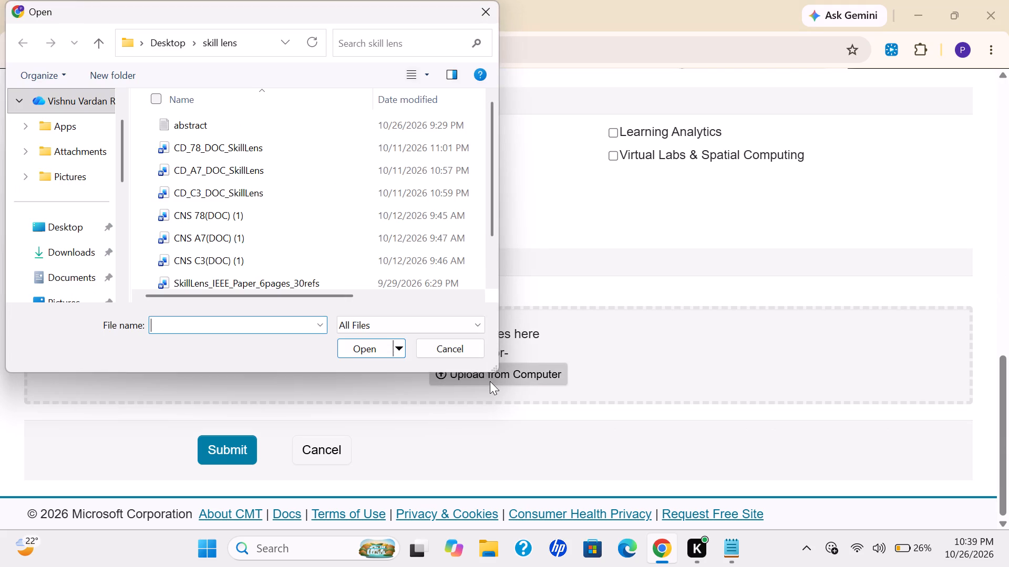
scroll(350, 226, down, 2)
click(340, 265)
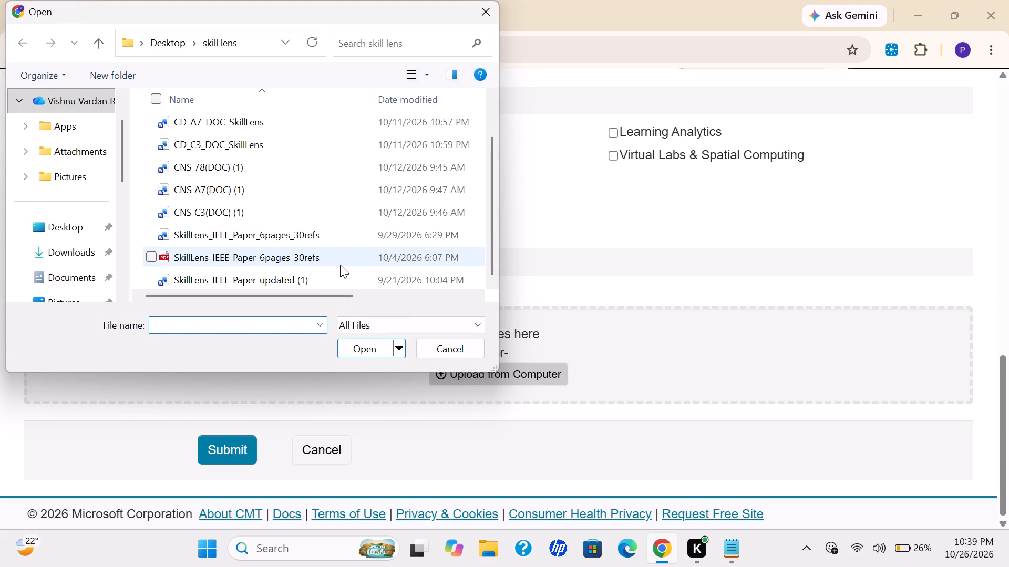
click(358, 345)
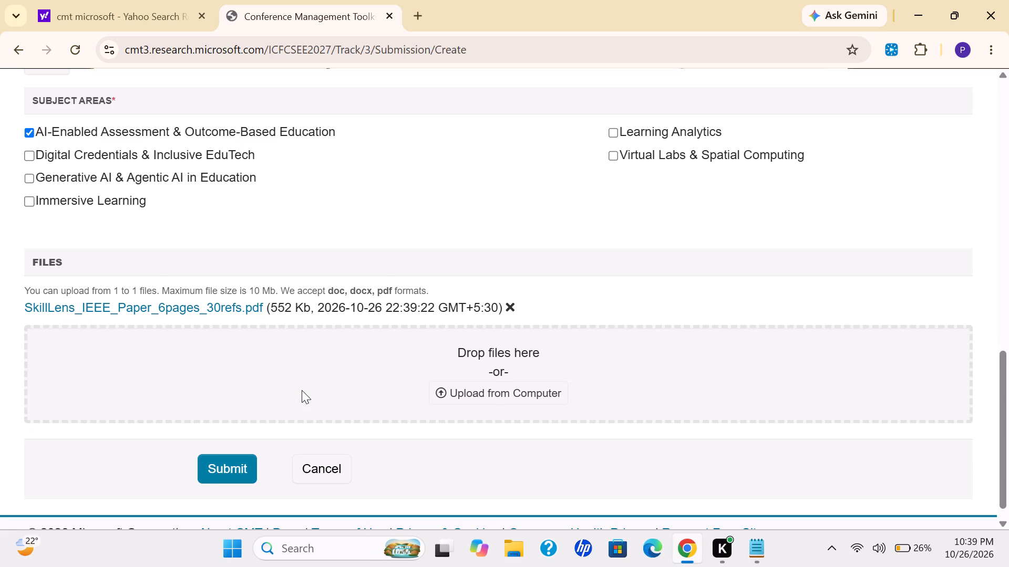
Submit the completed Track-2 paper submission to ICFCSEE2027.
click(224, 471)
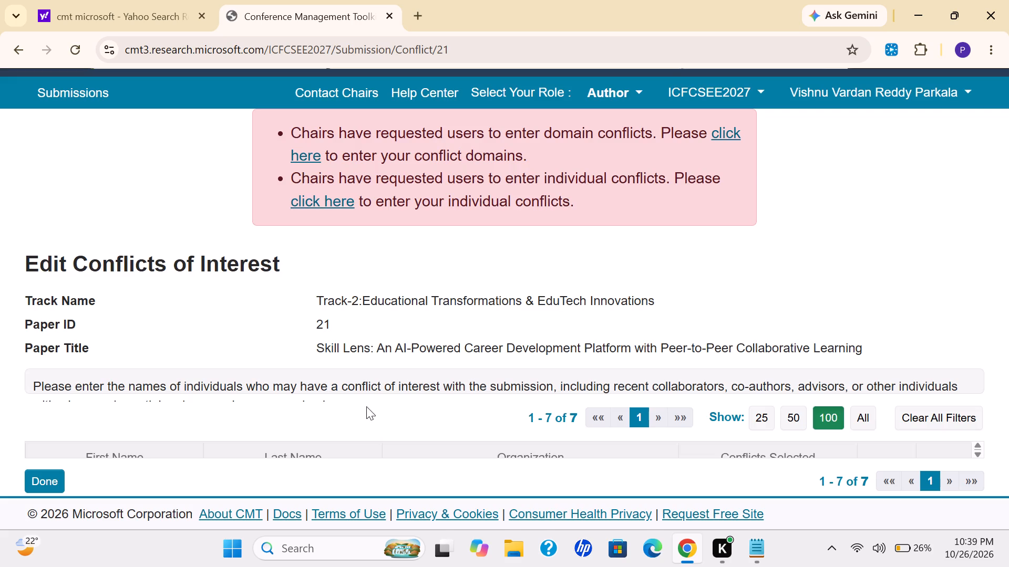
Examine the Edit Conflicts of Interest page for the Skill Lens paper, including the chairs' conflict requests.
scroll(457, 356, down, 2)
scroll(501, 419, down, 1)
scroll(471, 309, up, 2)
scroll(471, 309, down, 1)
scroll(314, 297, down, 1)
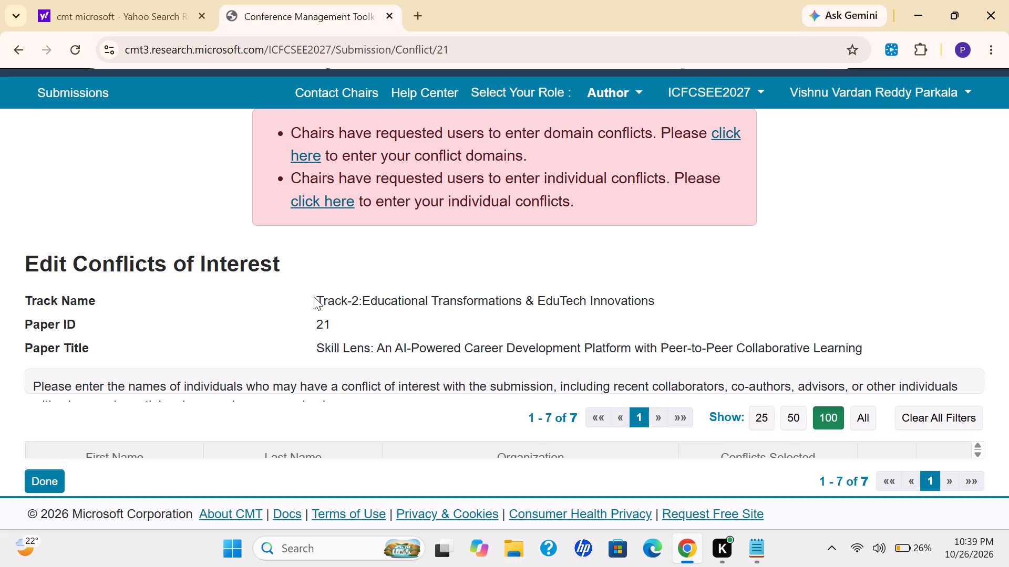
scroll(245, 185, up, 1)
scroll(245, 185, down, 1)
Leave the conflicts page unedited and go back to the list of recent conferences.
click(24, 47)
scroll(236, 223, down, 2)
scroll(236, 223, up, 1)
click(19, 52)
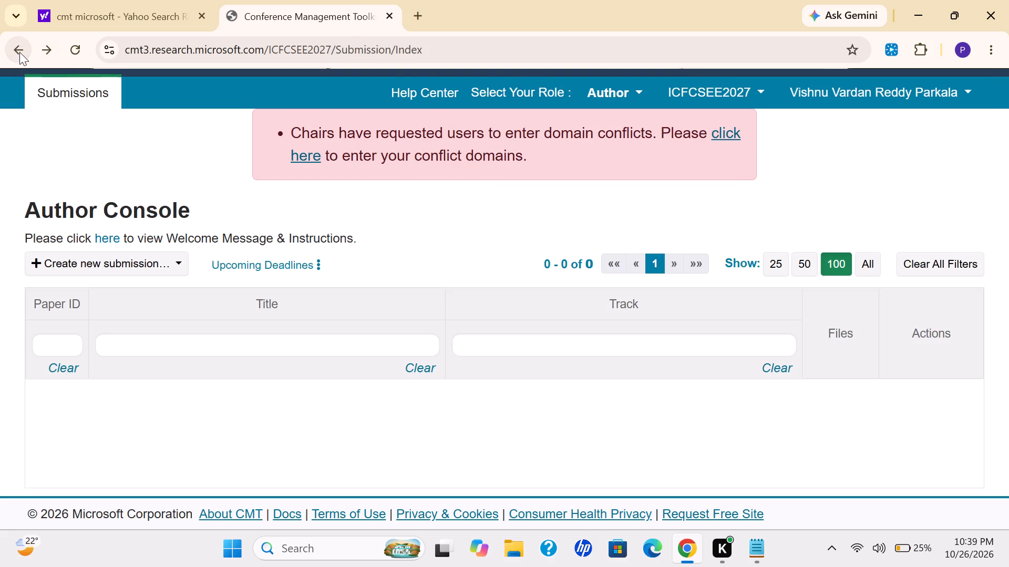
click(14, 60)
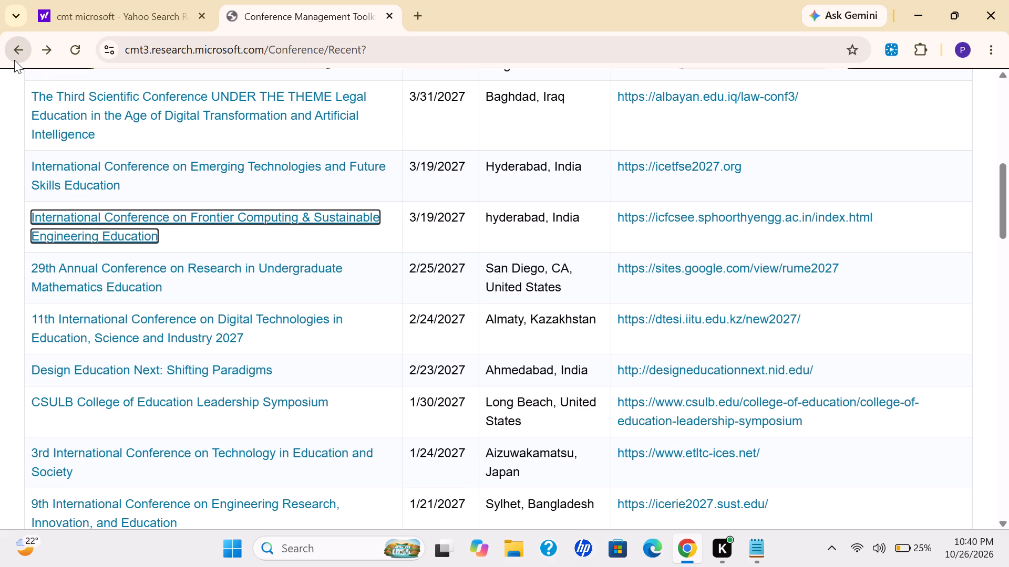
Look through the education conferences listed below Frontier Computing & Sustainable Engineering Education for another one to submit to.
scroll(214, 259, down, 1)
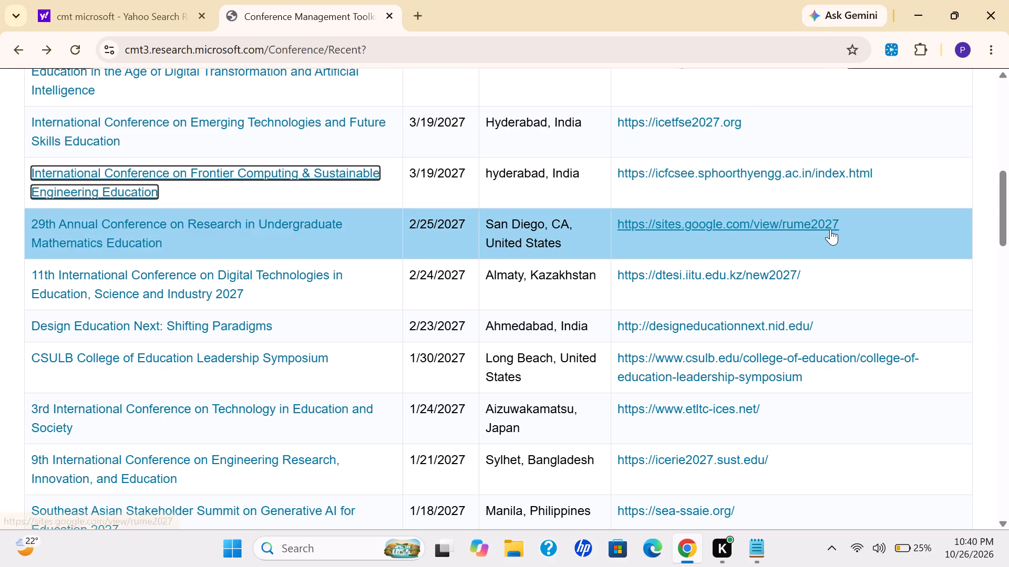
click(7, 180)
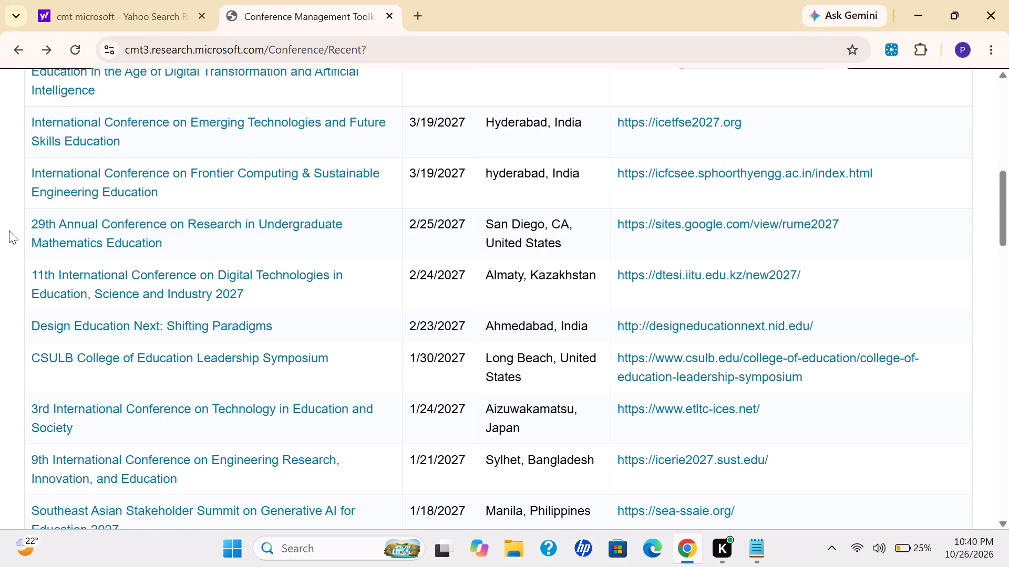
scroll(9, 230, down, 1)
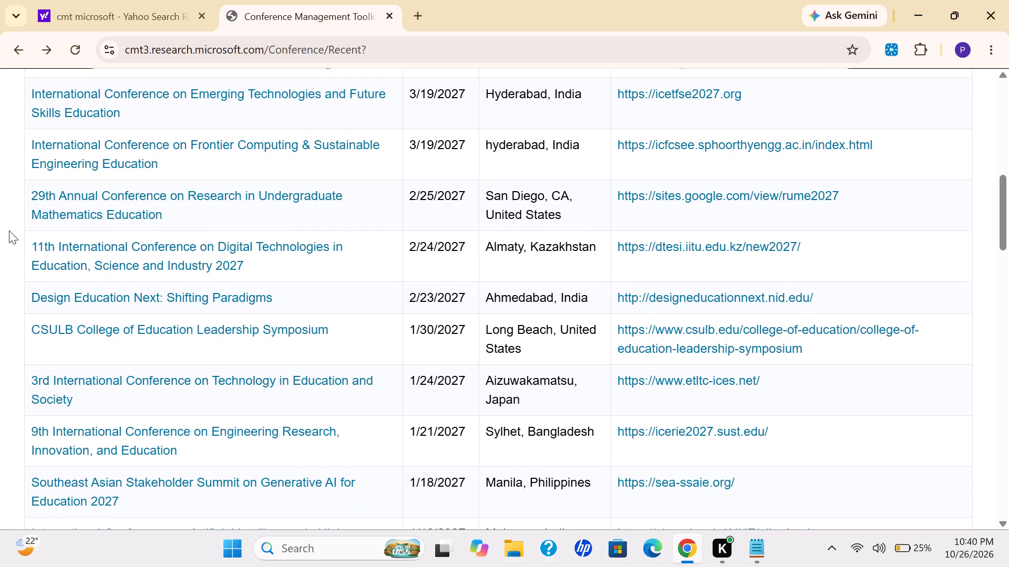
scroll(9, 230, down, 2)
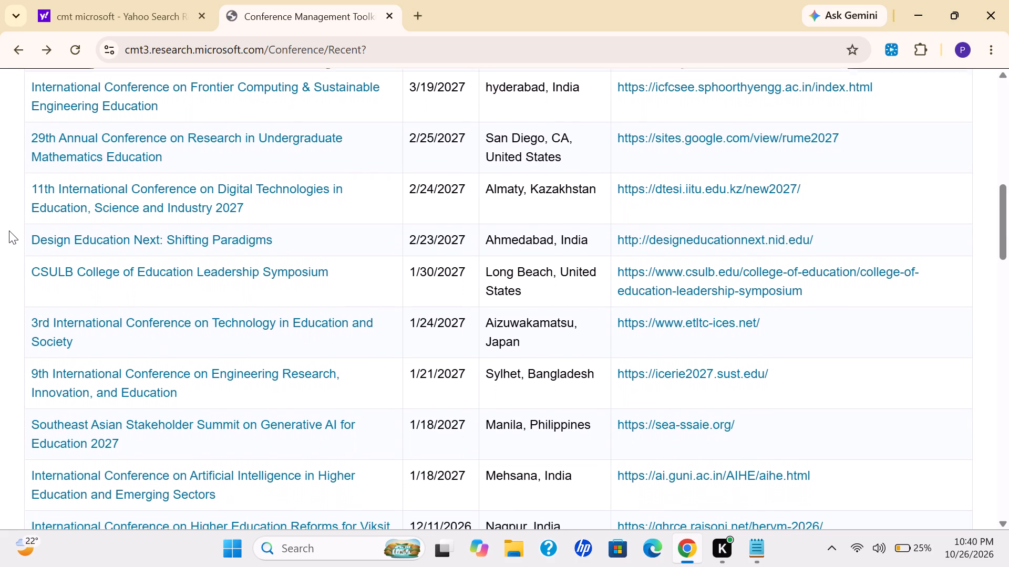
scroll(9, 230, down, 1)
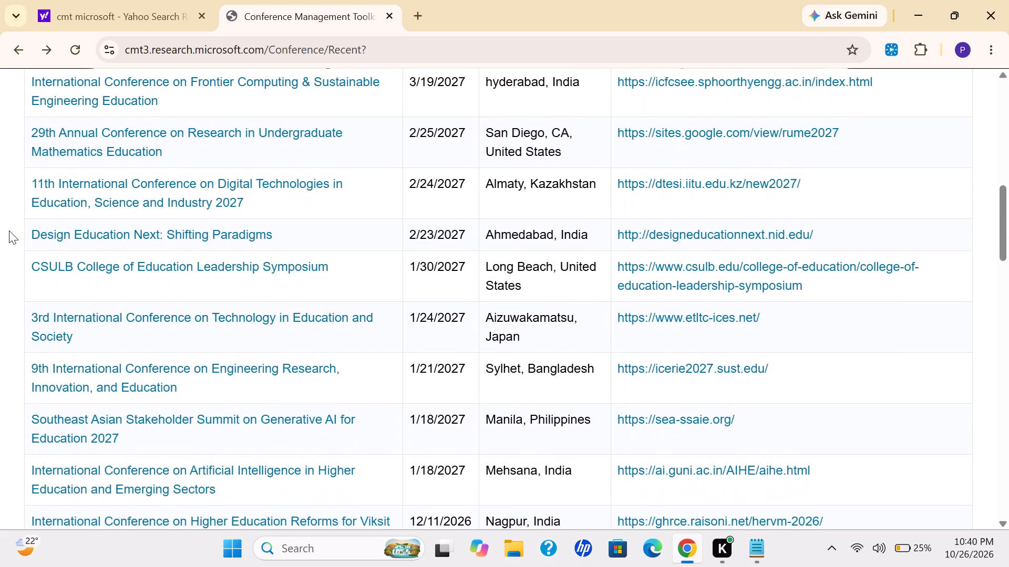